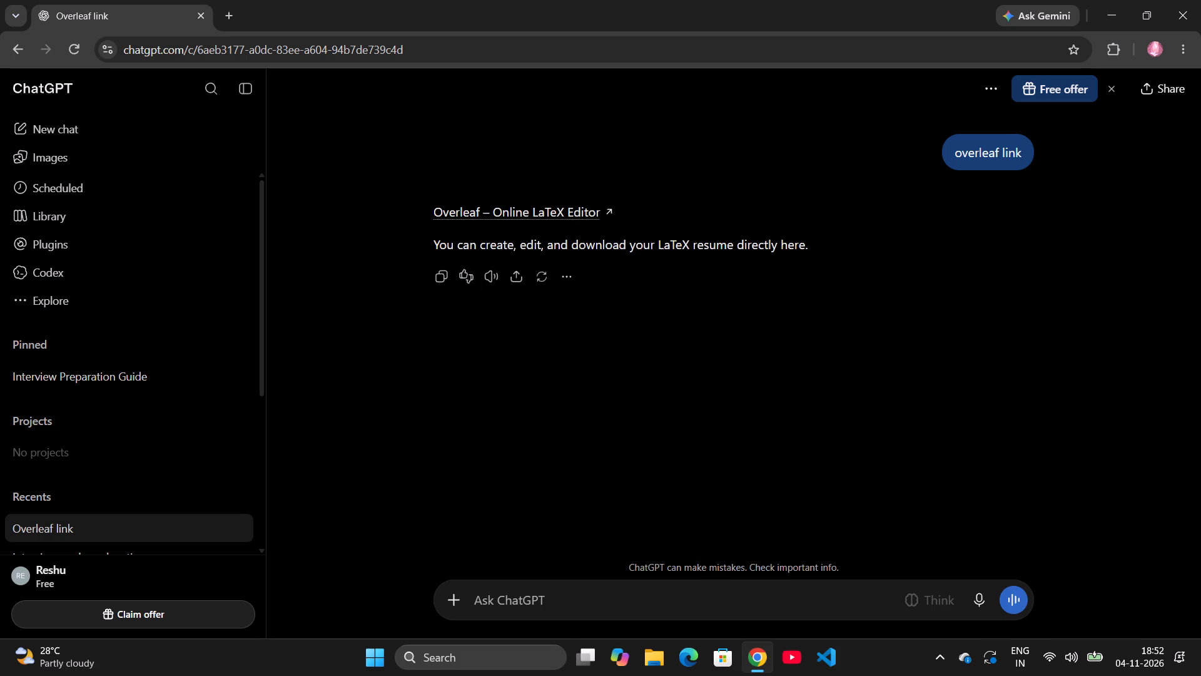
Open the Overleaf – Online LaTeX Editor link from the reply and go to the site's account registration page.
click(545, 207)
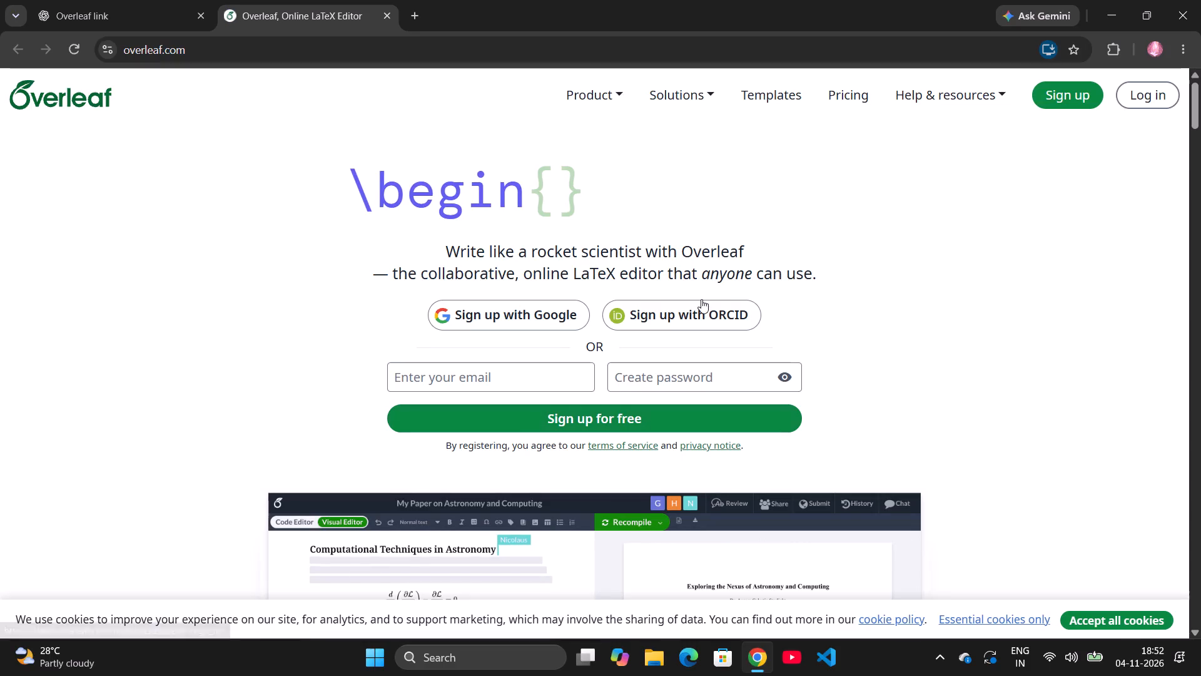
click(1086, 96)
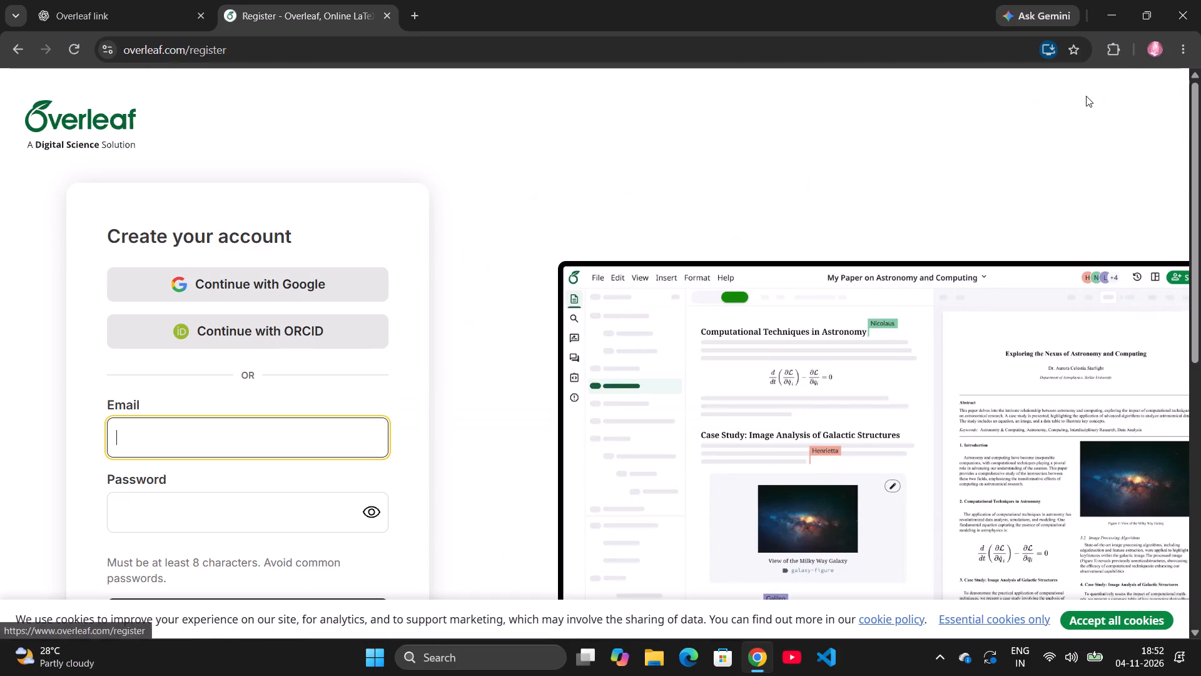
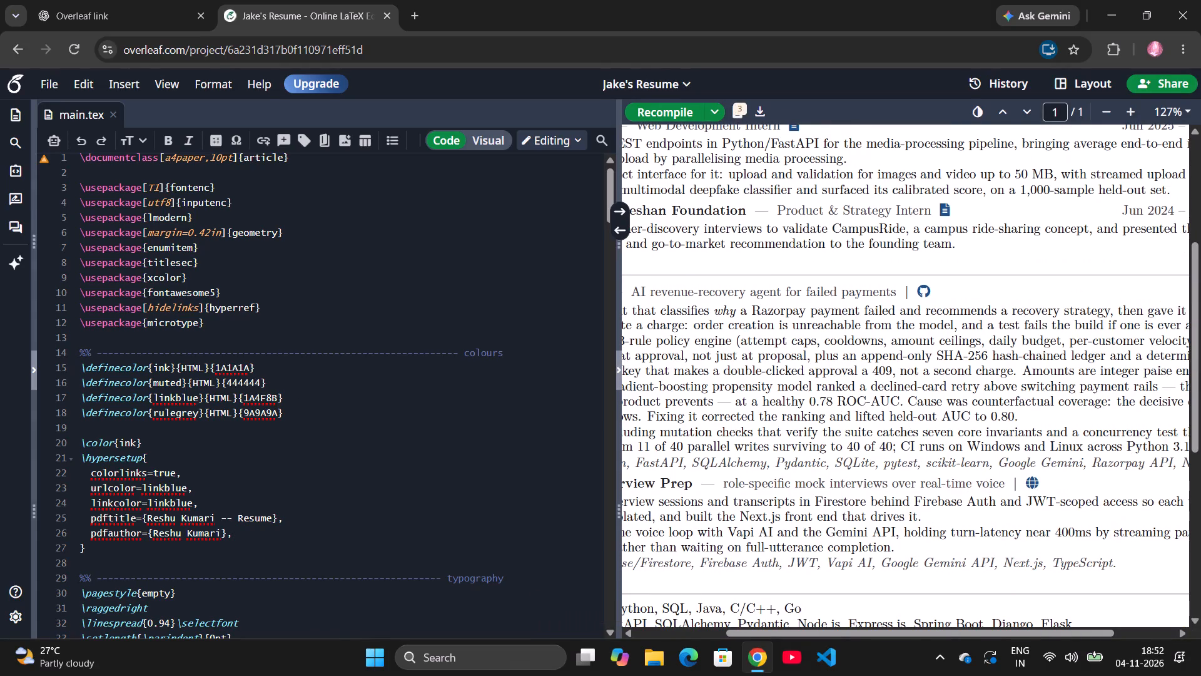
Return to the Overleaf project list and open the barclays project.
click(19, 44)
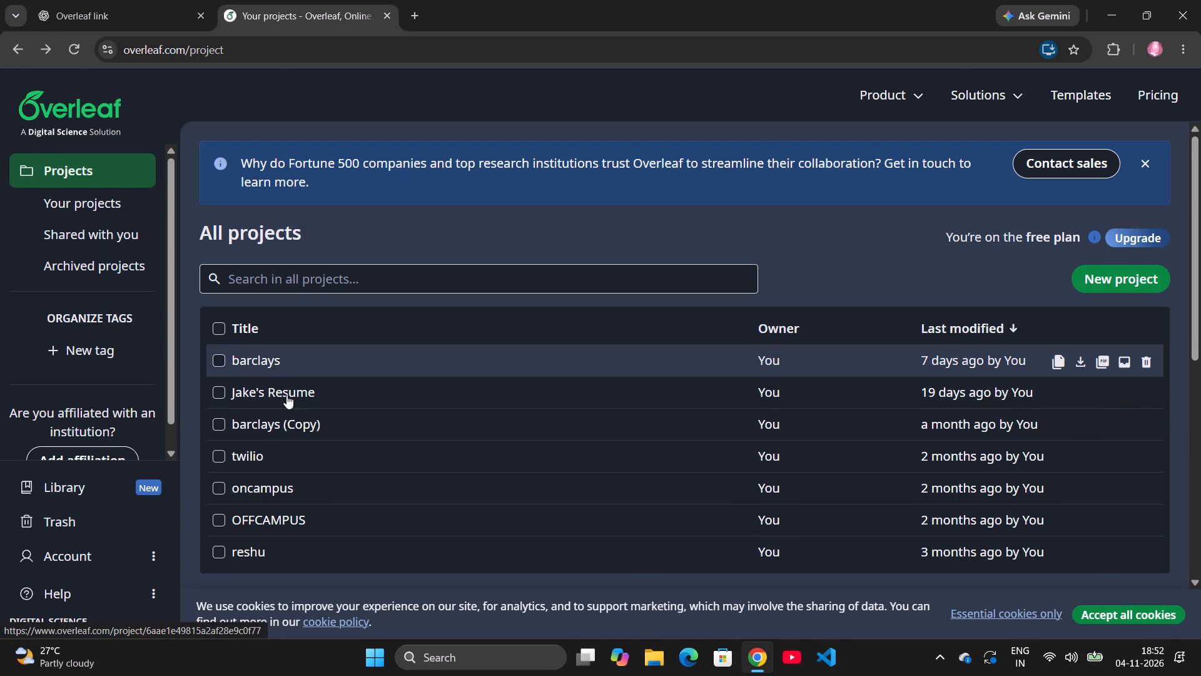
scroll(289, 404, down, 1)
scroll(289, 404, up, 1)
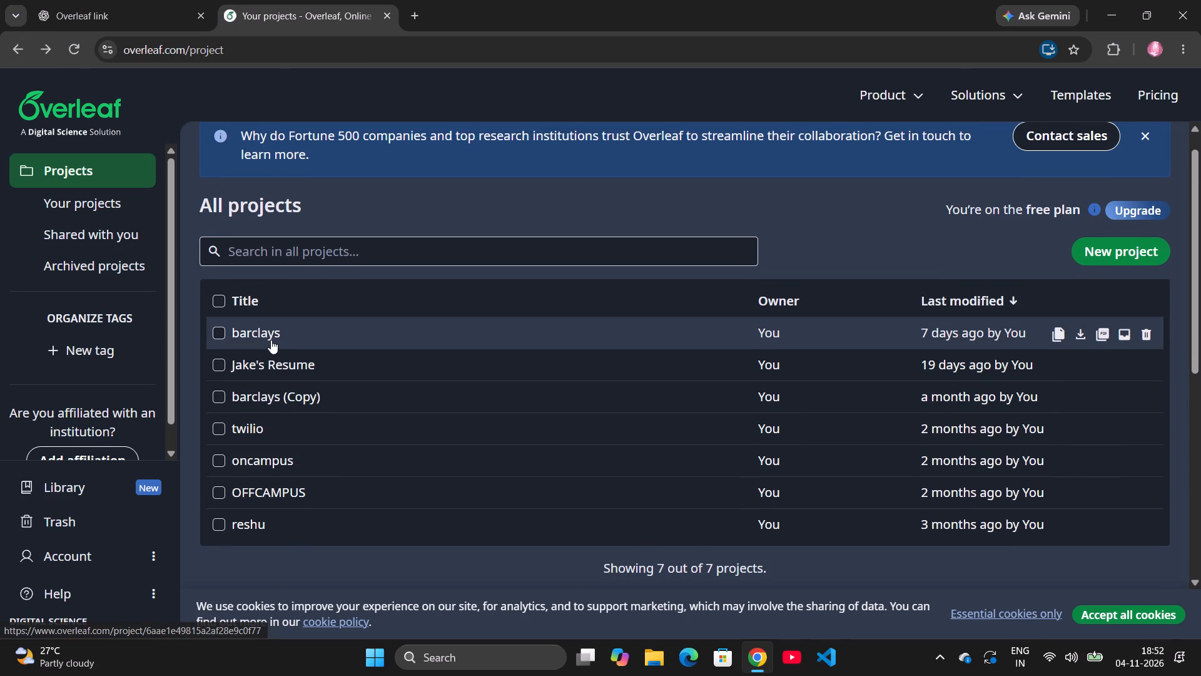
click(271, 340)
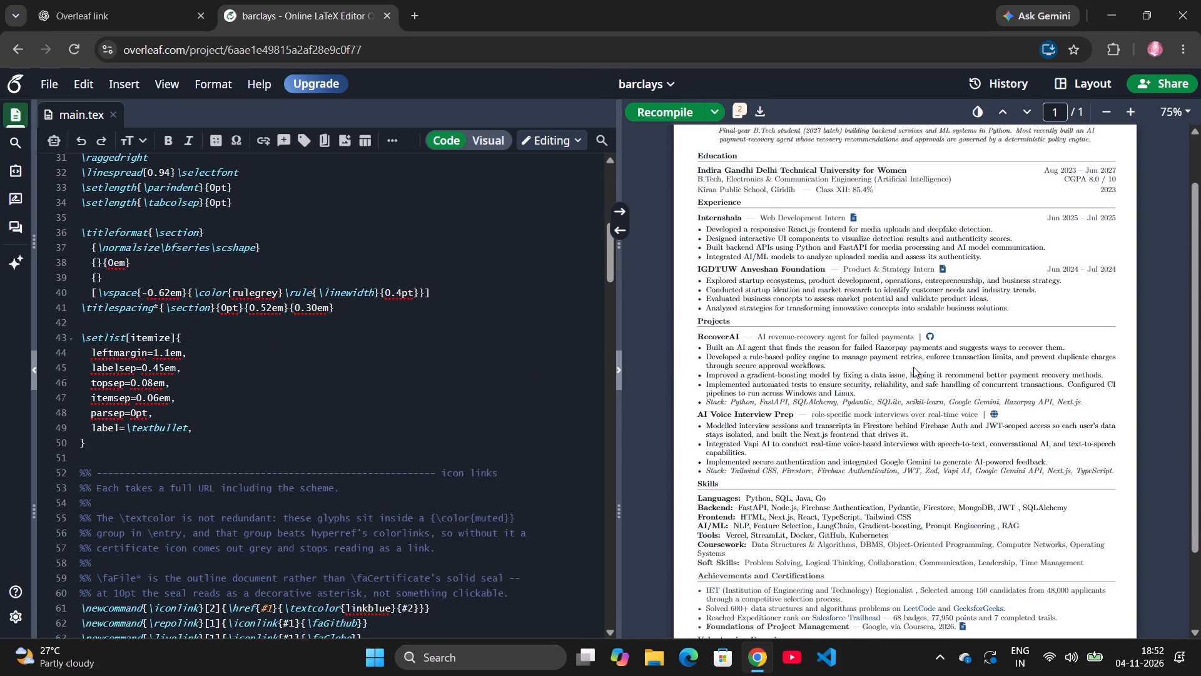
Look through the resume's LaTeX source from the formatting commands through the header, Education and Experience sections.
scroll(343, 354, down, 3)
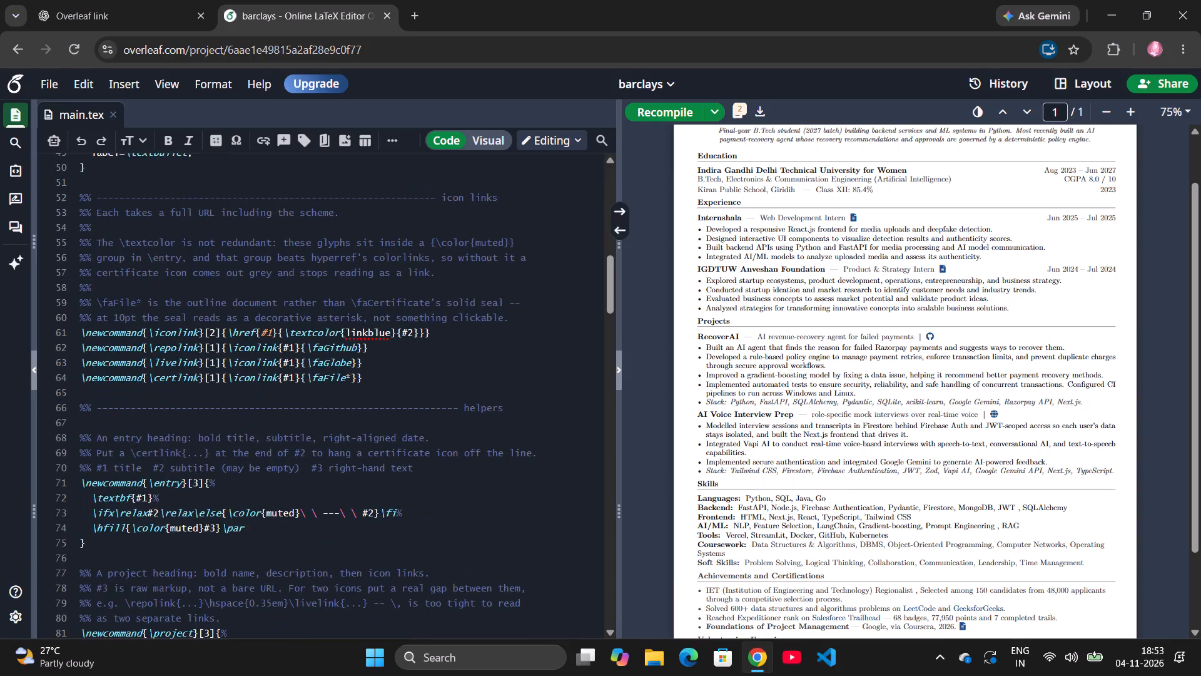
scroll(343, 354, down, 5)
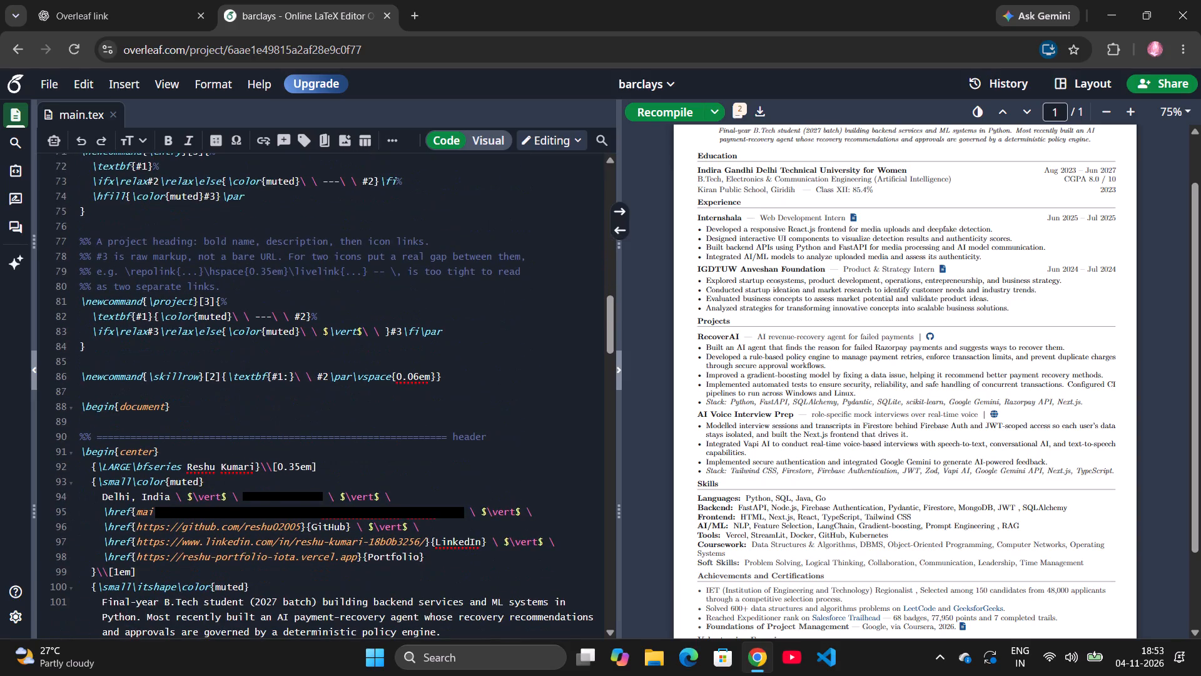
scroll(343, 354, down, 3)
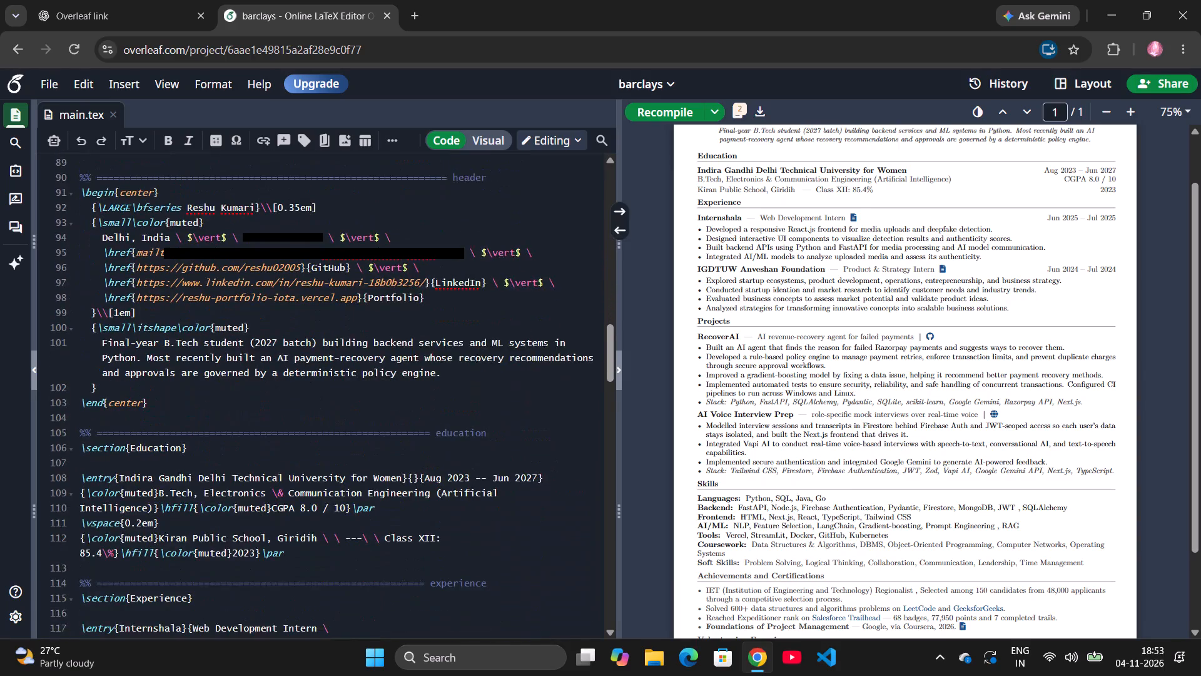
scroll(343, 354, down, 7)
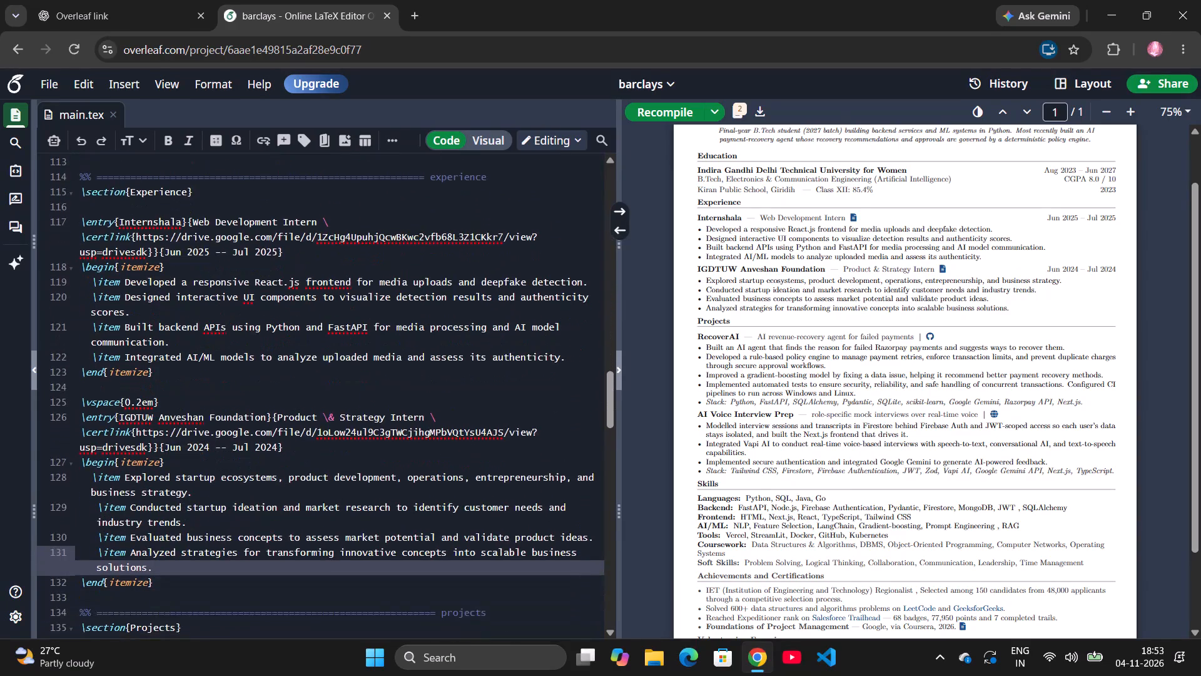
Read the Projects section in main.tex, covering the RecoverAI and AI Voice Interview Prep entries, alongside the PDF preview.
scroll(343, 354, down, 2)
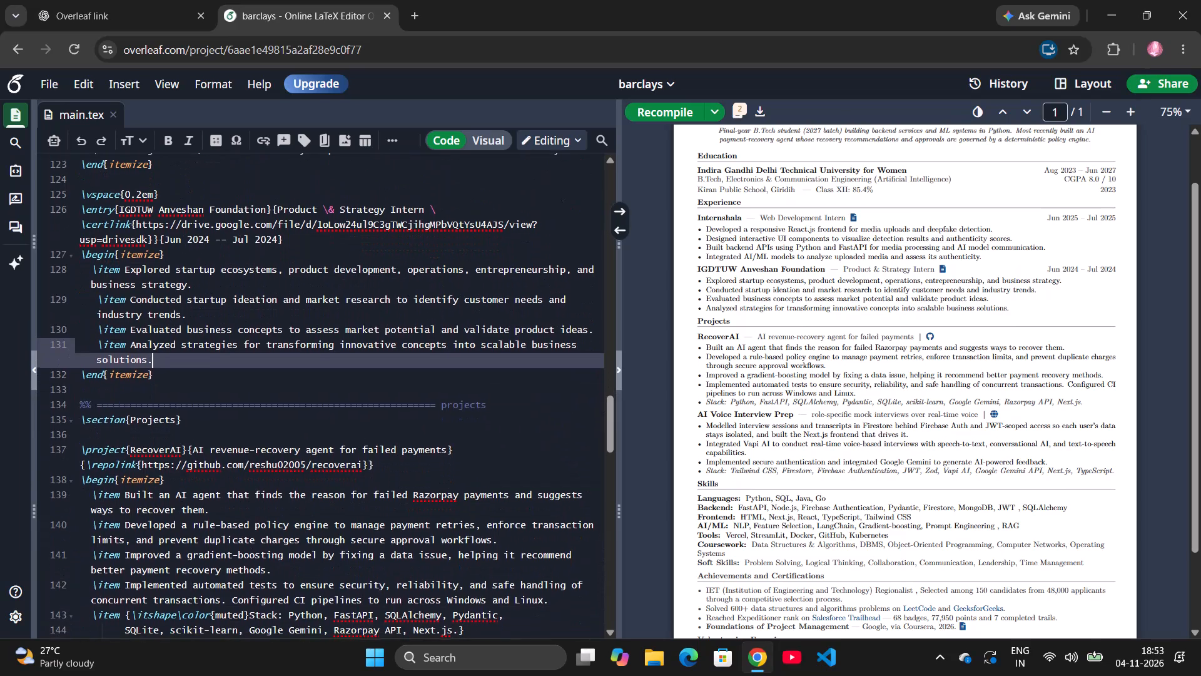
scroll(343, 354, down, 1)
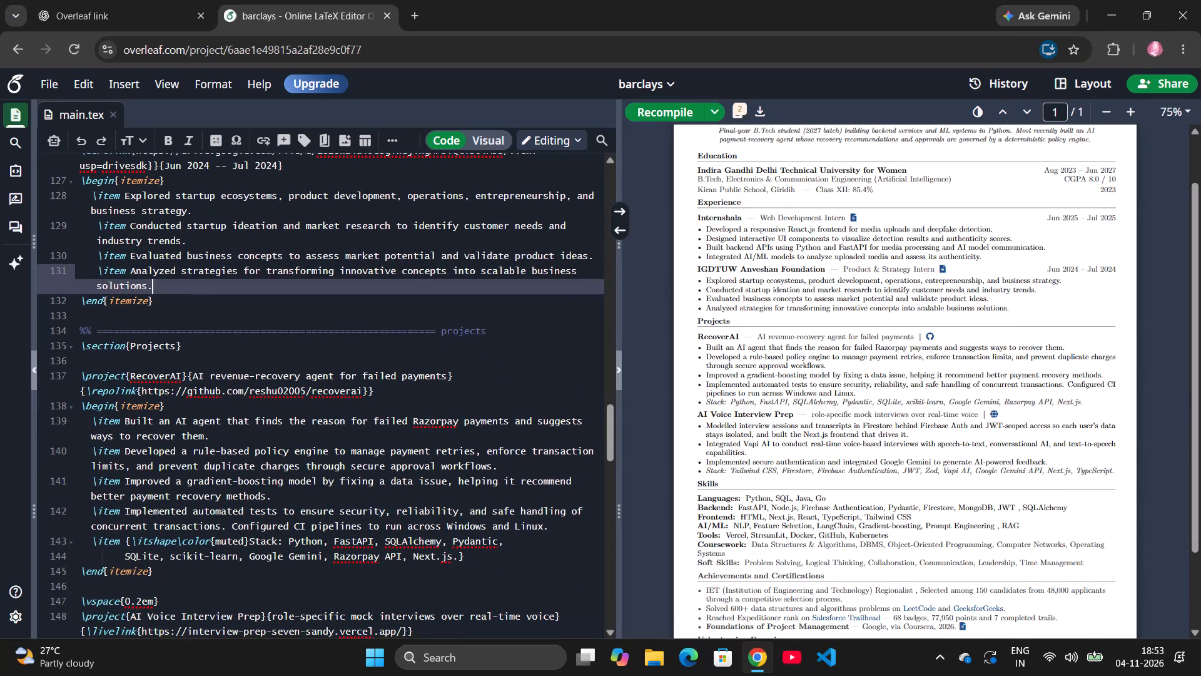
scroll(343, 354, down, 1)
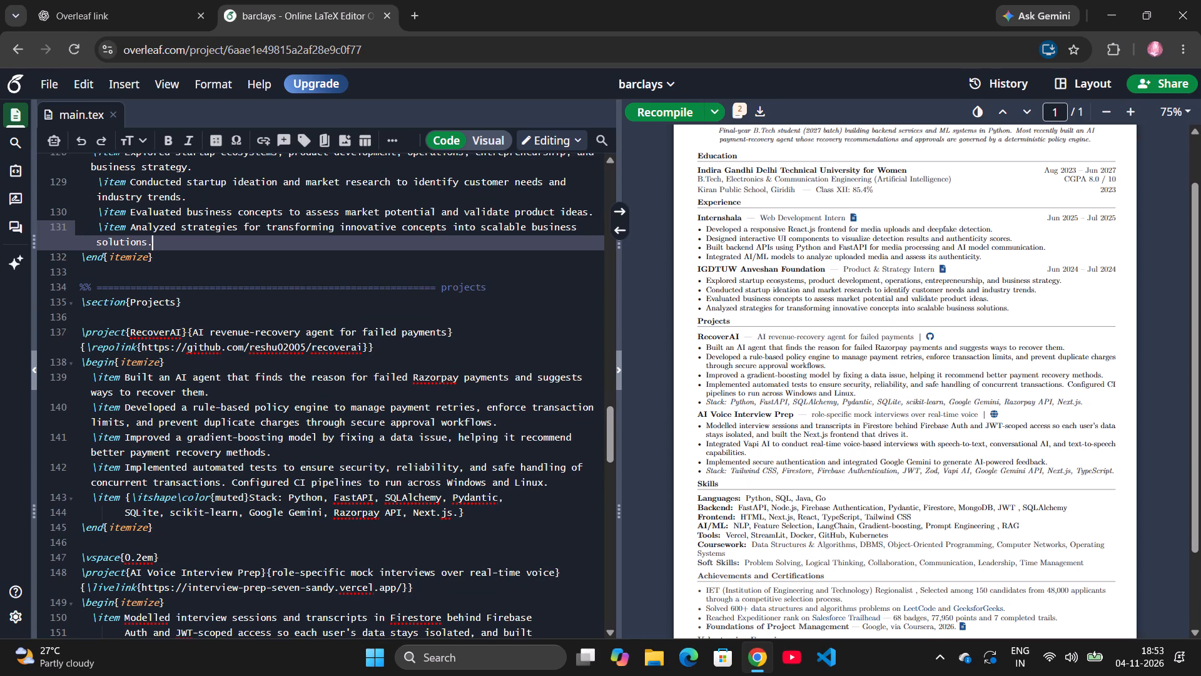
scroll(343, 354, down, 2)
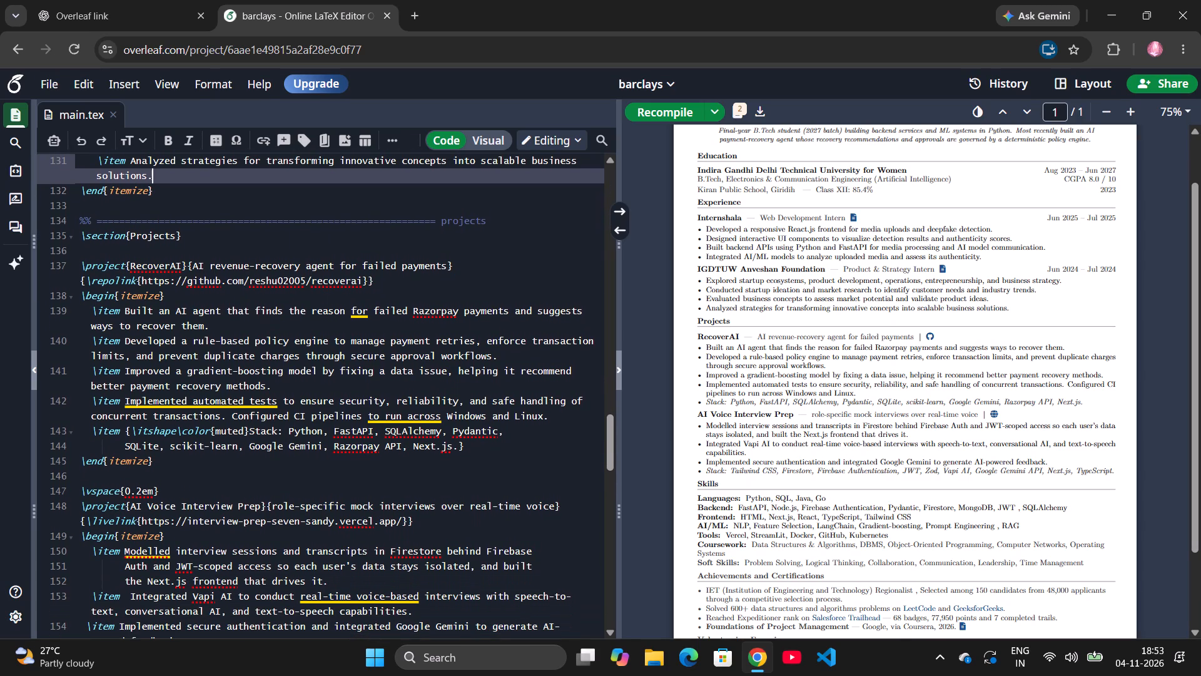
scroll(343, 354, down, 1)
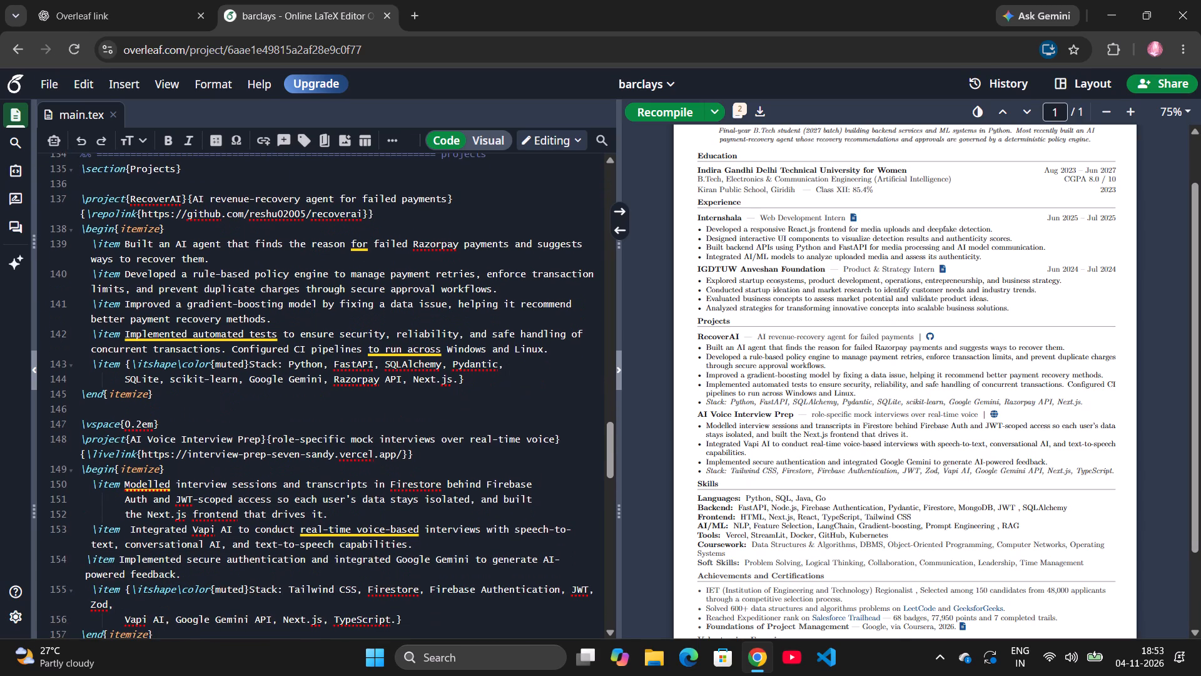
scroll(343, 354, down, 1)
scroll(343, 354, up, 1)
scroll(343, 354, down, 1)
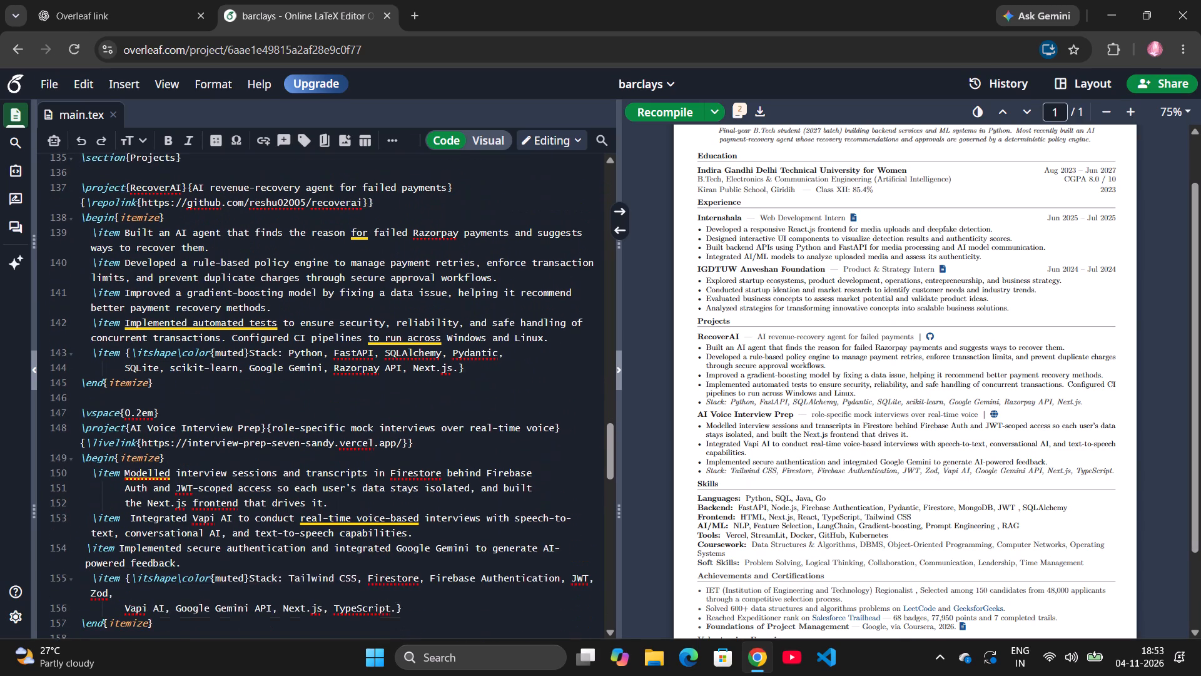
scroll(343, 354, down, 2)
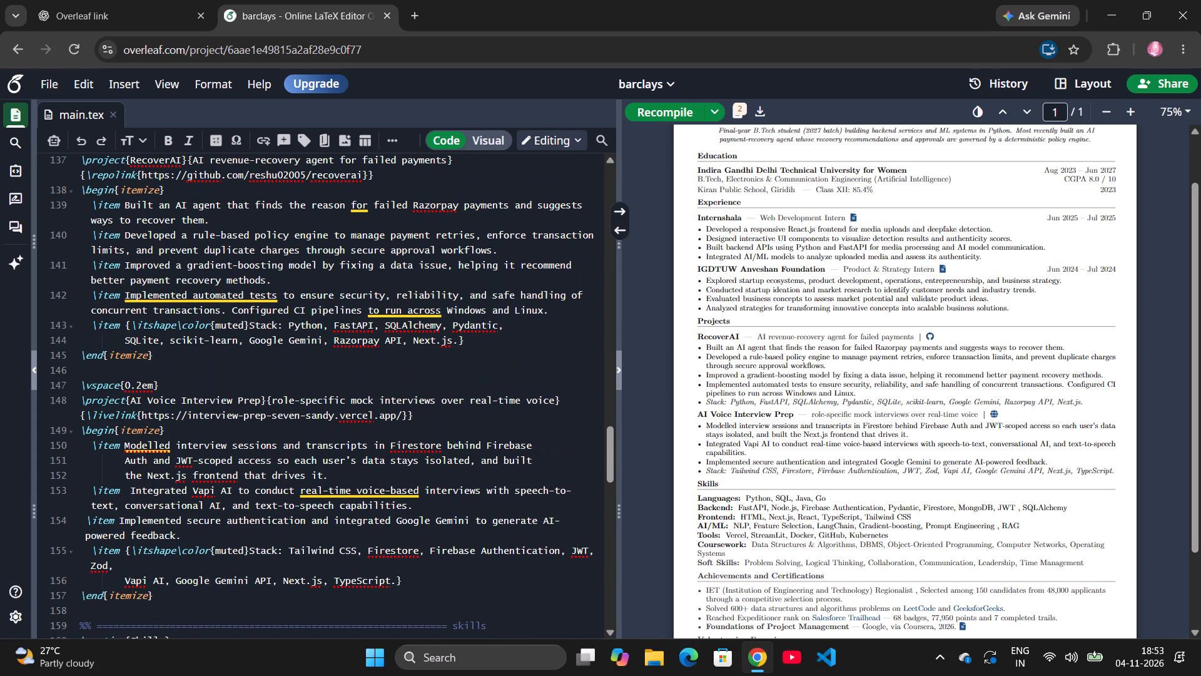
click(307, 399)
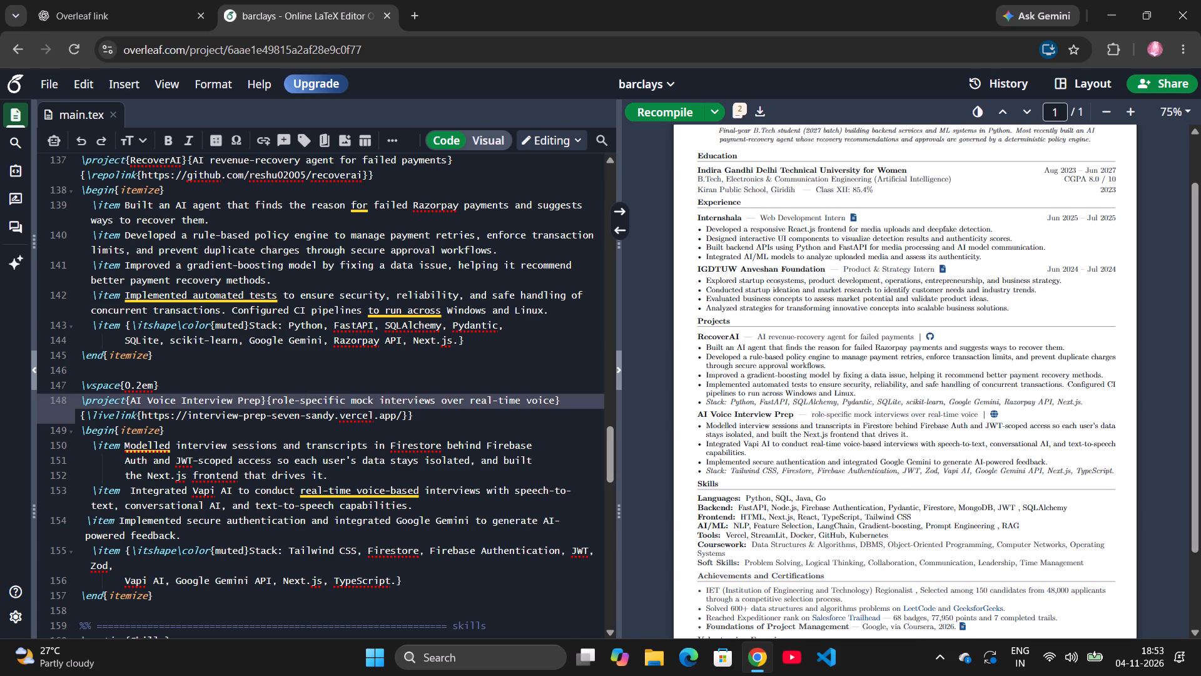
scroll(939, 344, down, 2)
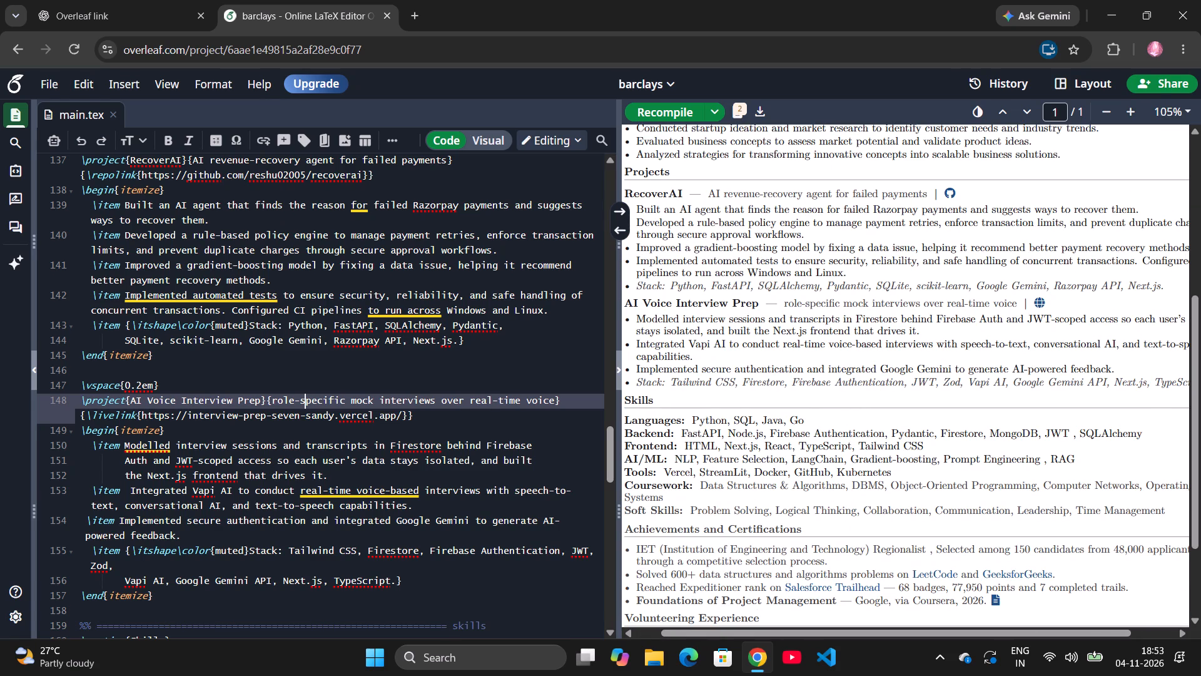
scroll(495, 382, down, 1)
click(504, 402)
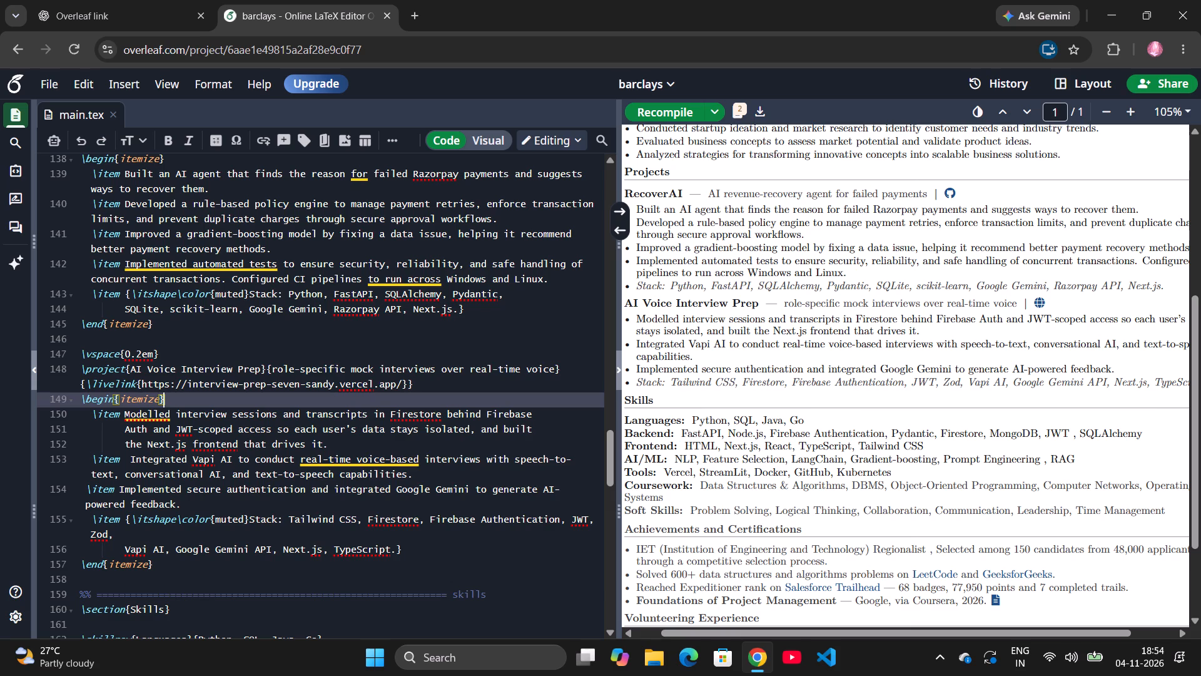
Remove ", Go" from the Languages row in the Skills section of main.tex.
scroll(504, 402, down, 2)
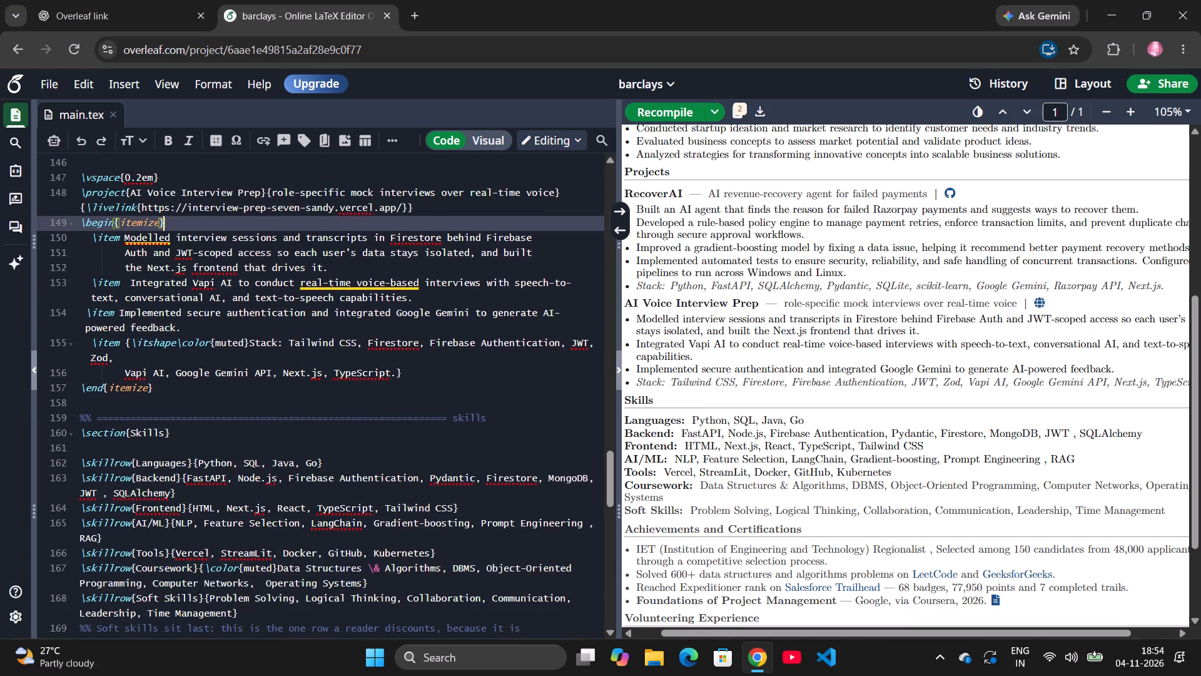
scroll(504, 402, down, 2)
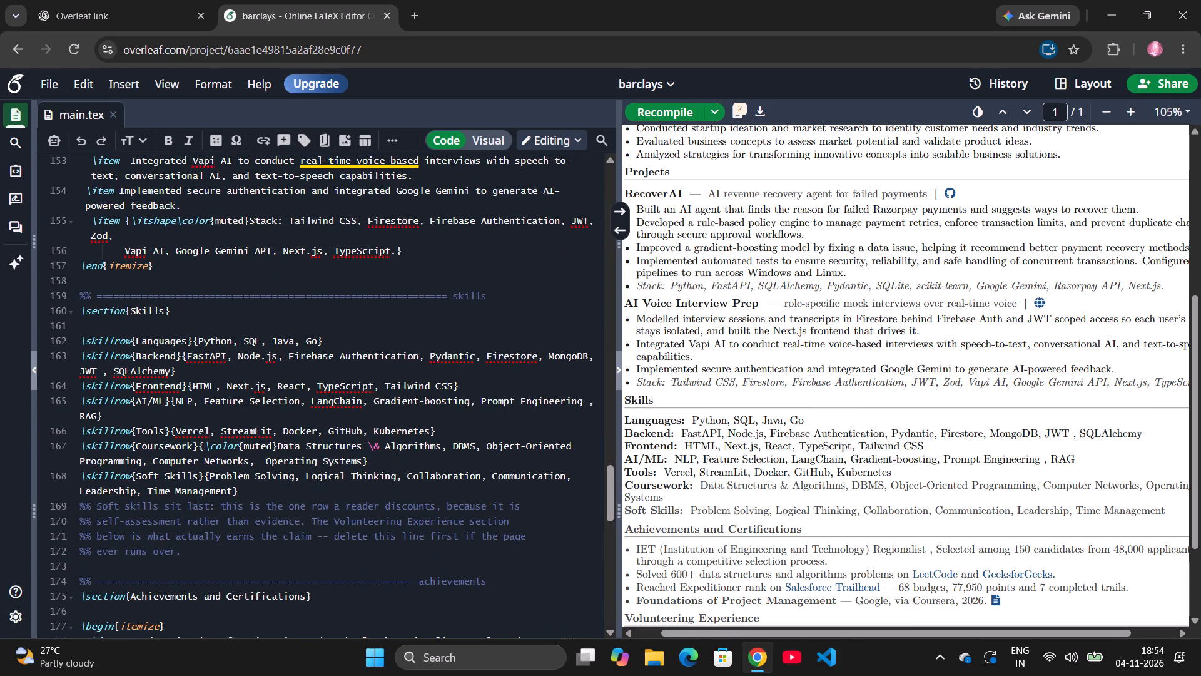
click(318, 342)
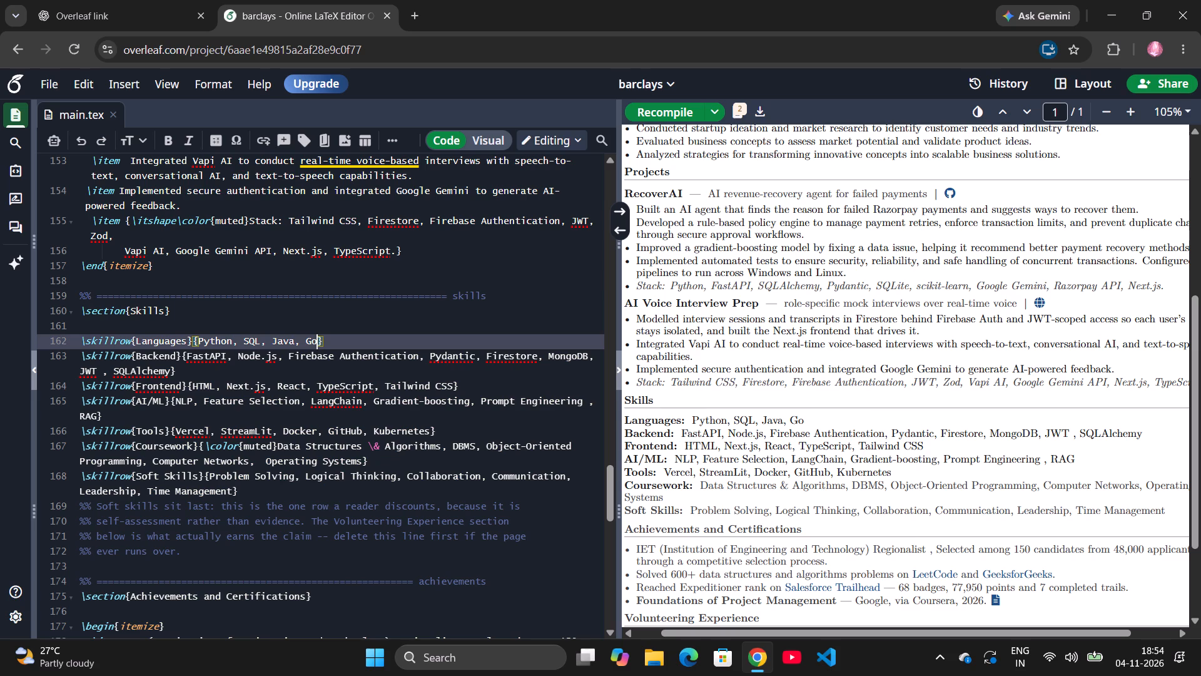
key(BackSpace)
key(BackSpace)
key(BackSpace)
key(BackSpace)
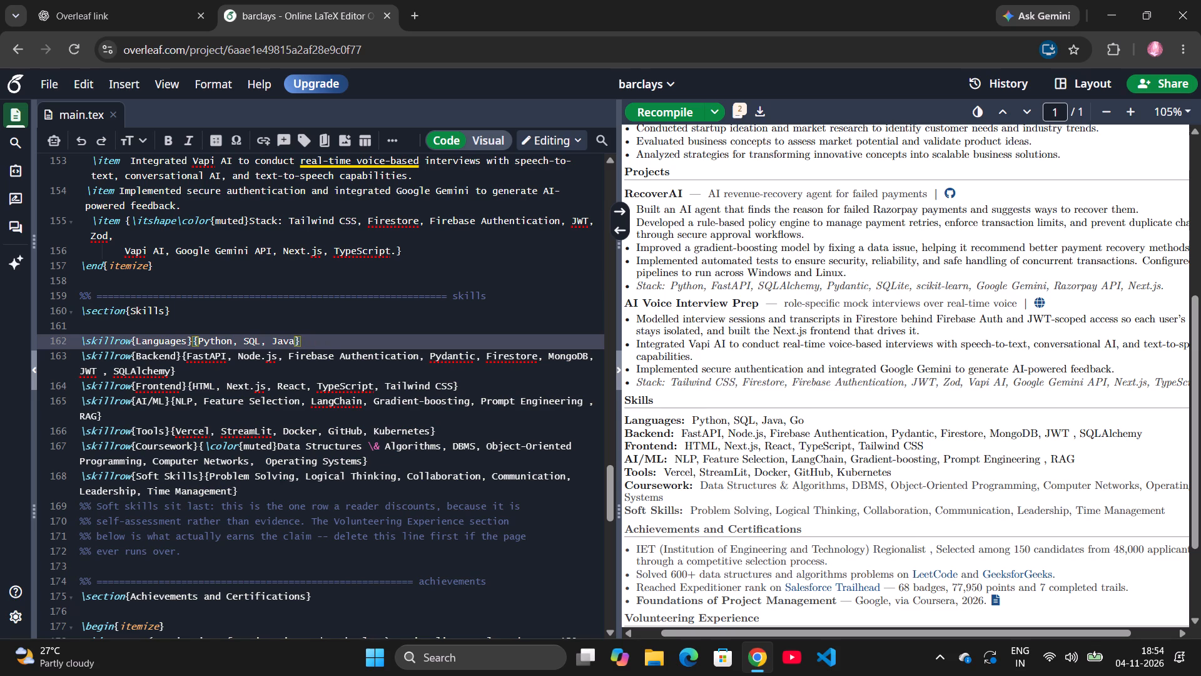
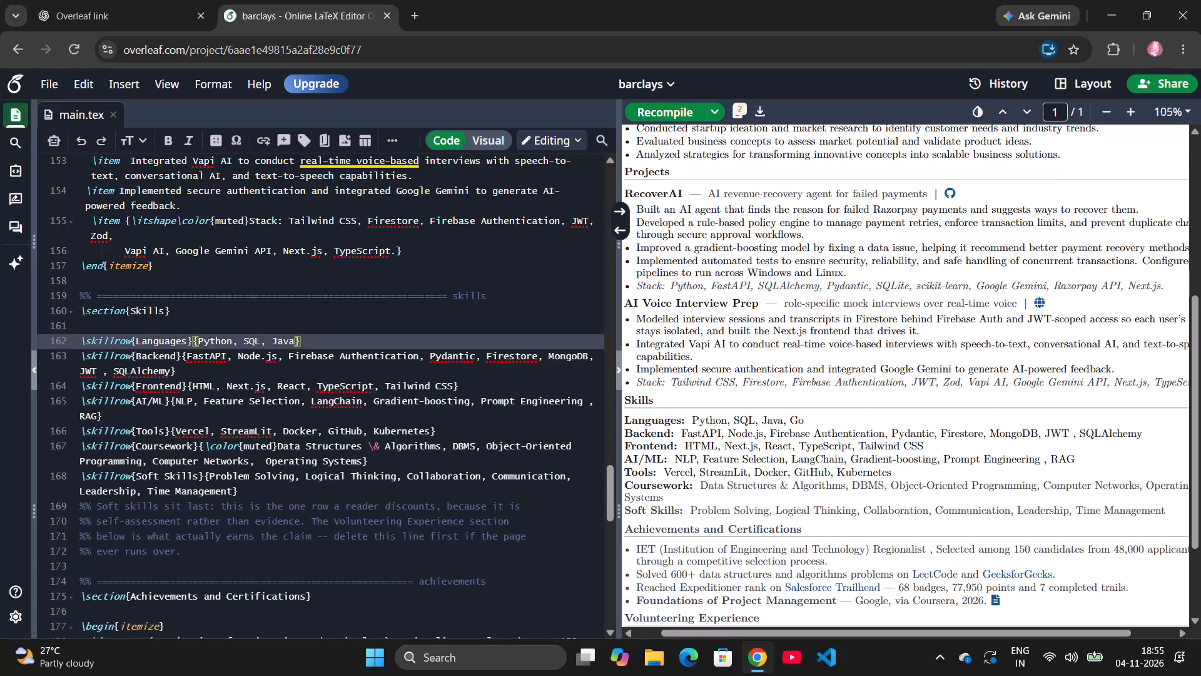
Review the Skills rows in main.tex, from Languages and Backend through Coursework and Soft Skills, alongside the PDF preview.
scroll(856, 466, down, 2)
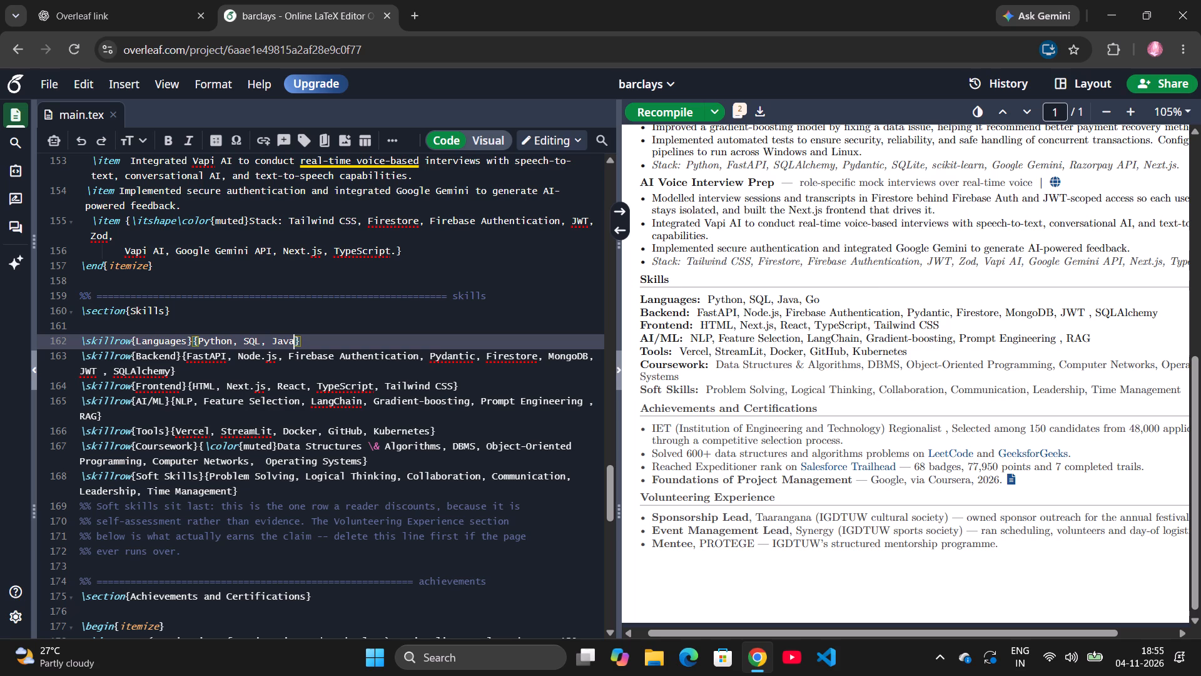
click(443, 372)
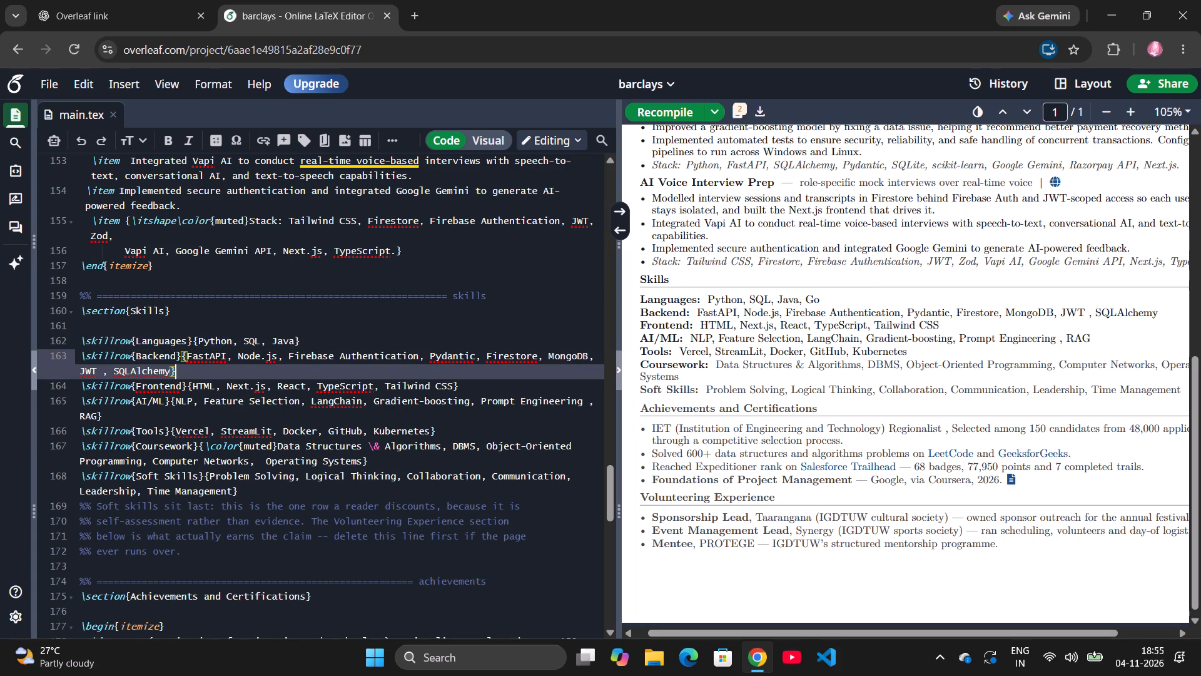
key(space)
click(456, 390)
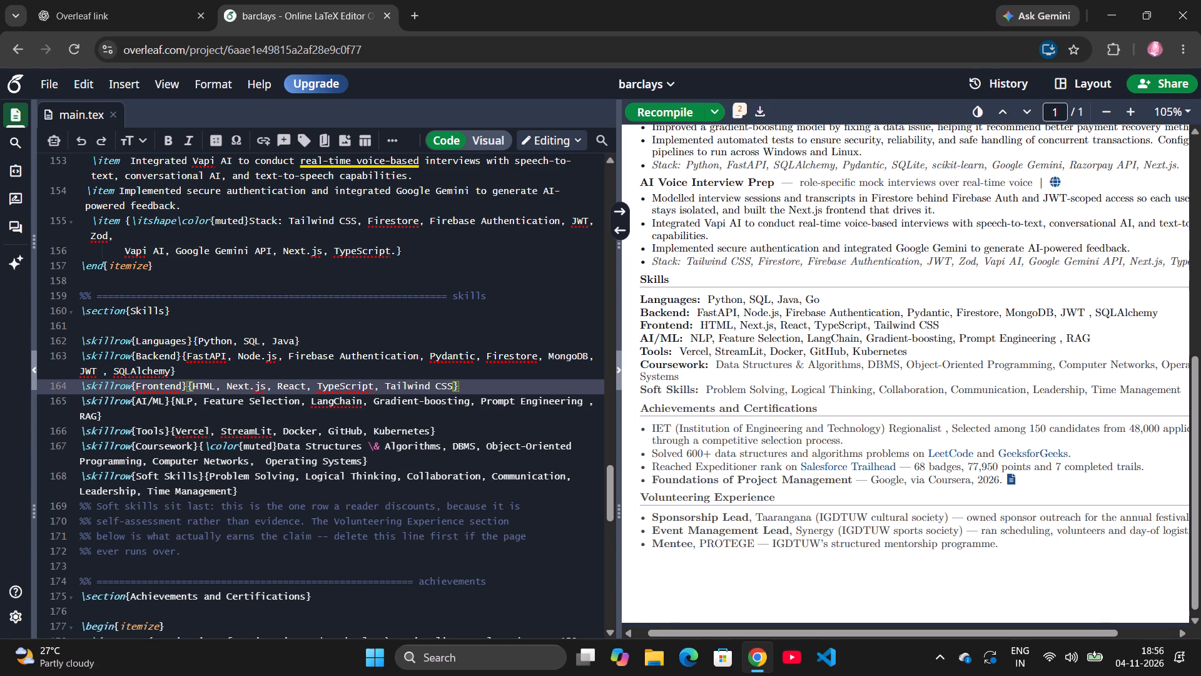
click(446, 424)
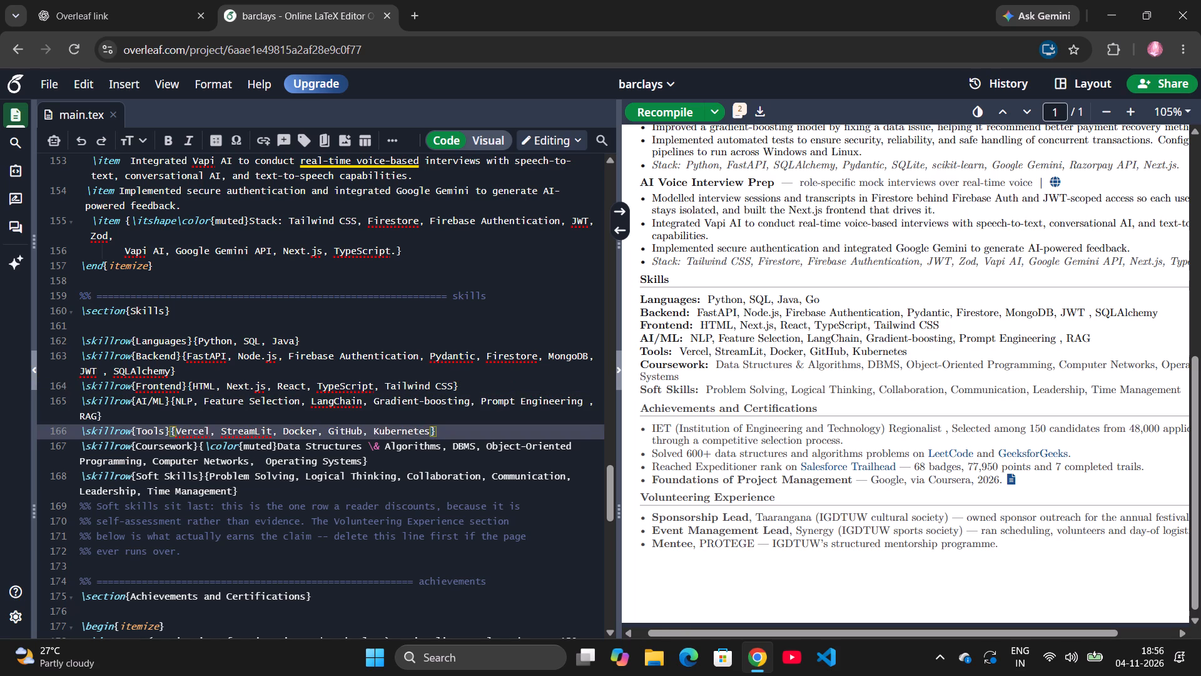
click(454, 414)
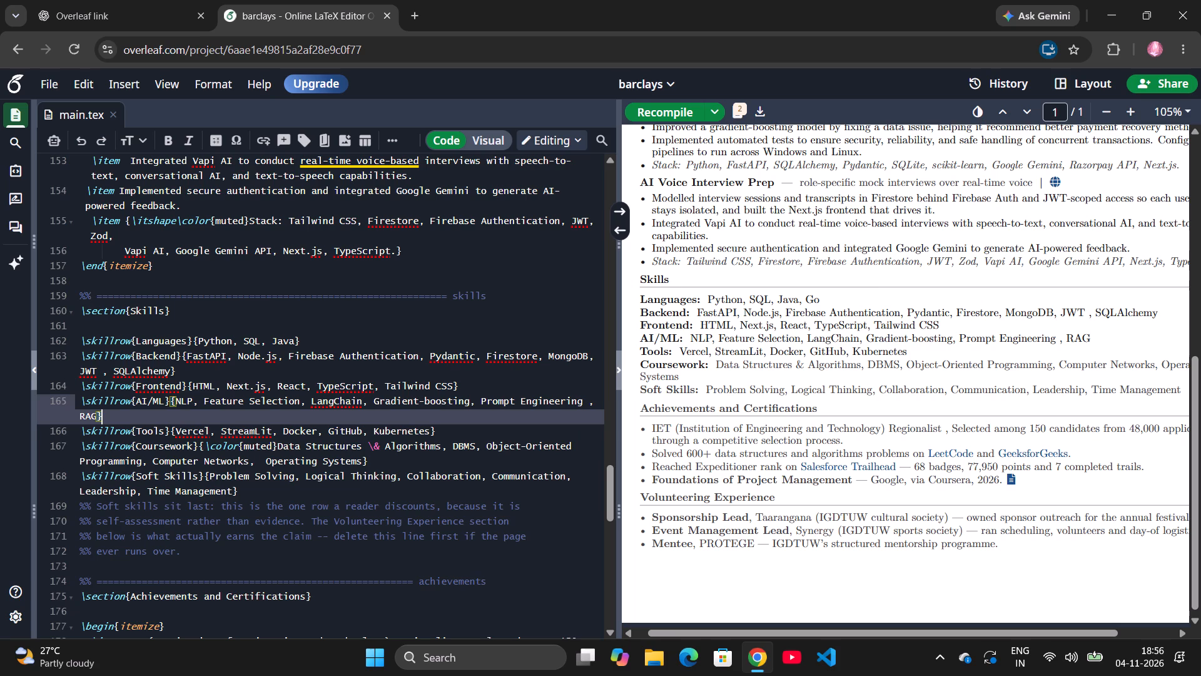
click(419, 467)
click(455, 496)
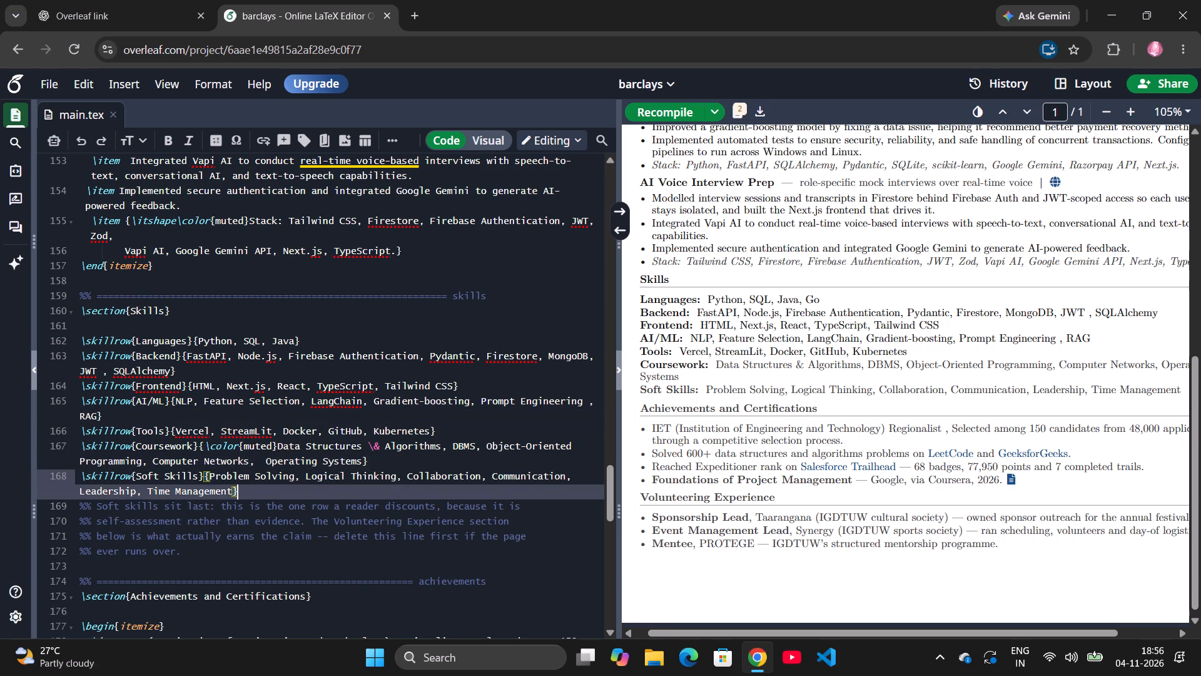
click(518, 438)
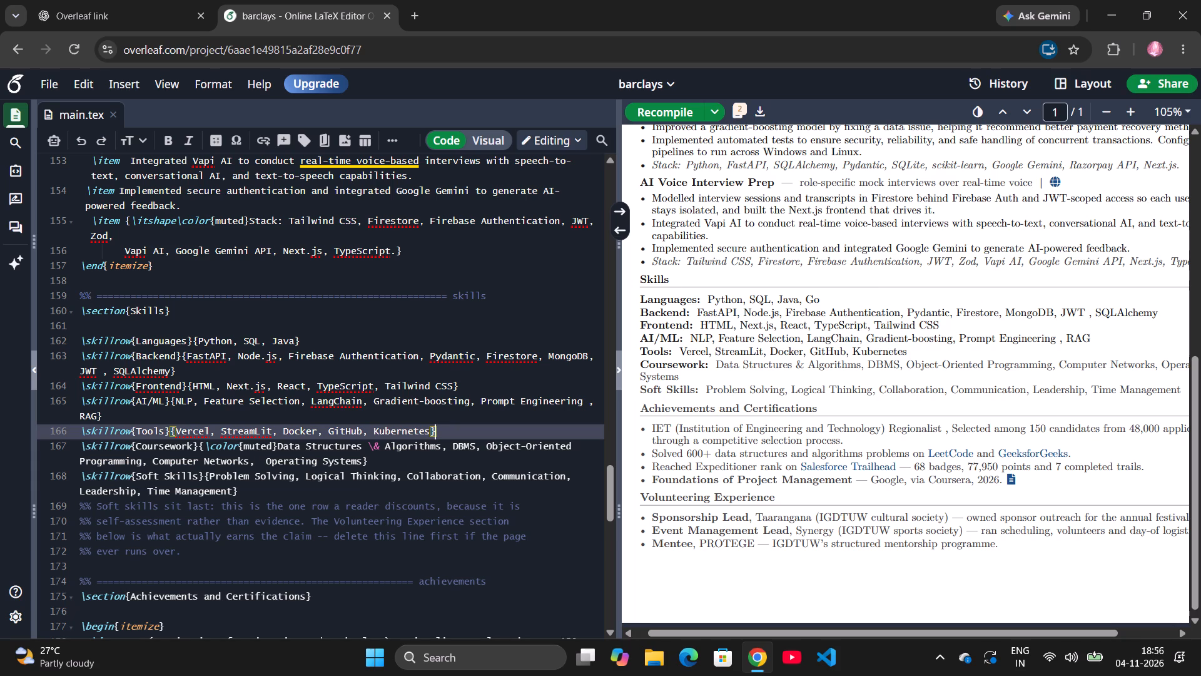
scroll(502, 379, up, 1)
scroll(502, 379, down, 1)
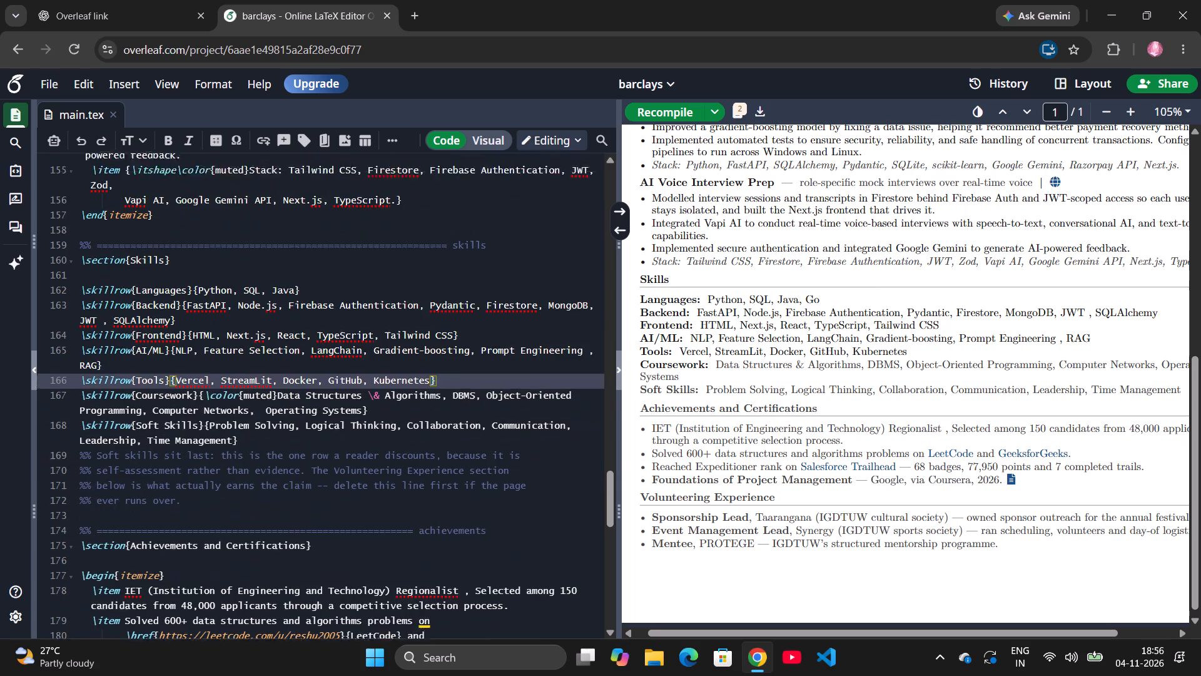
scroll(502, 379, down, 1)
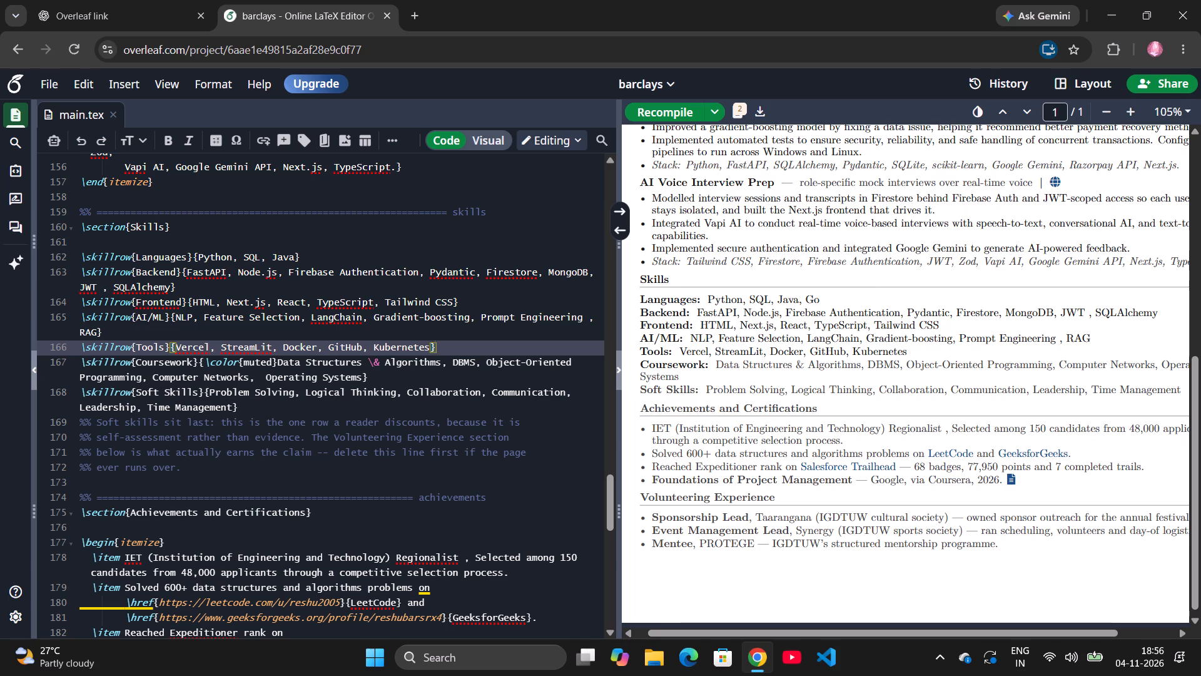
click(508, 330)
click(515, 374)
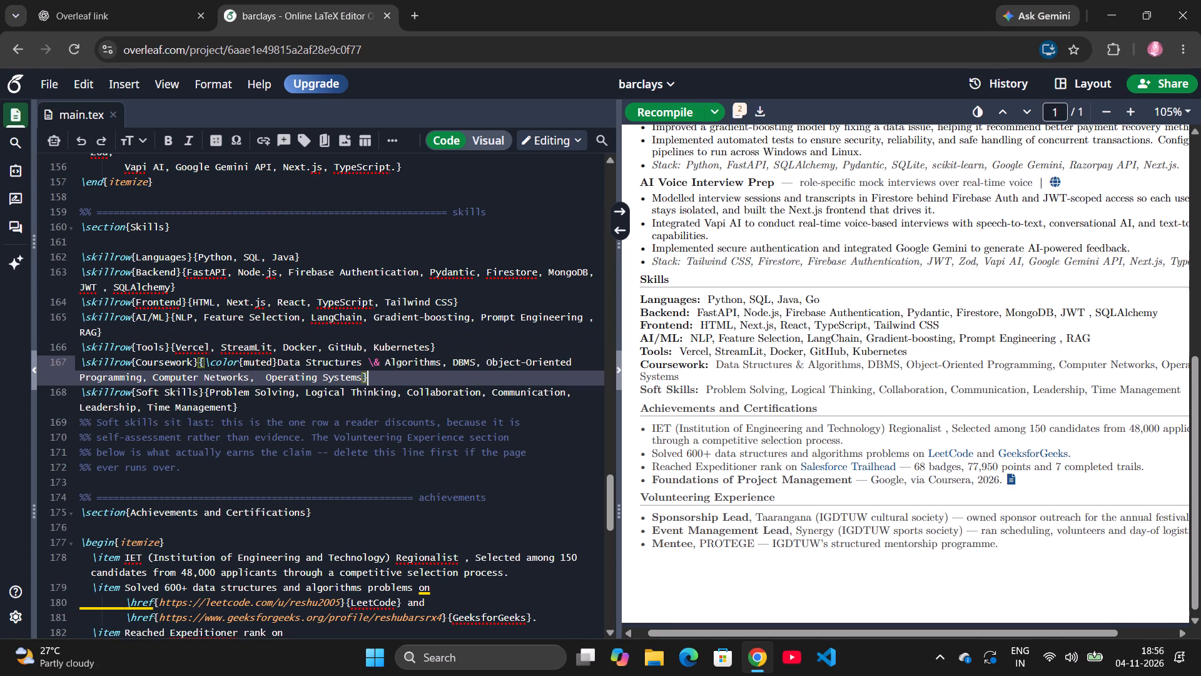
click(535, 402)
drag(594, 387, 572, 369)
click(572, 369)
click(568, 353)
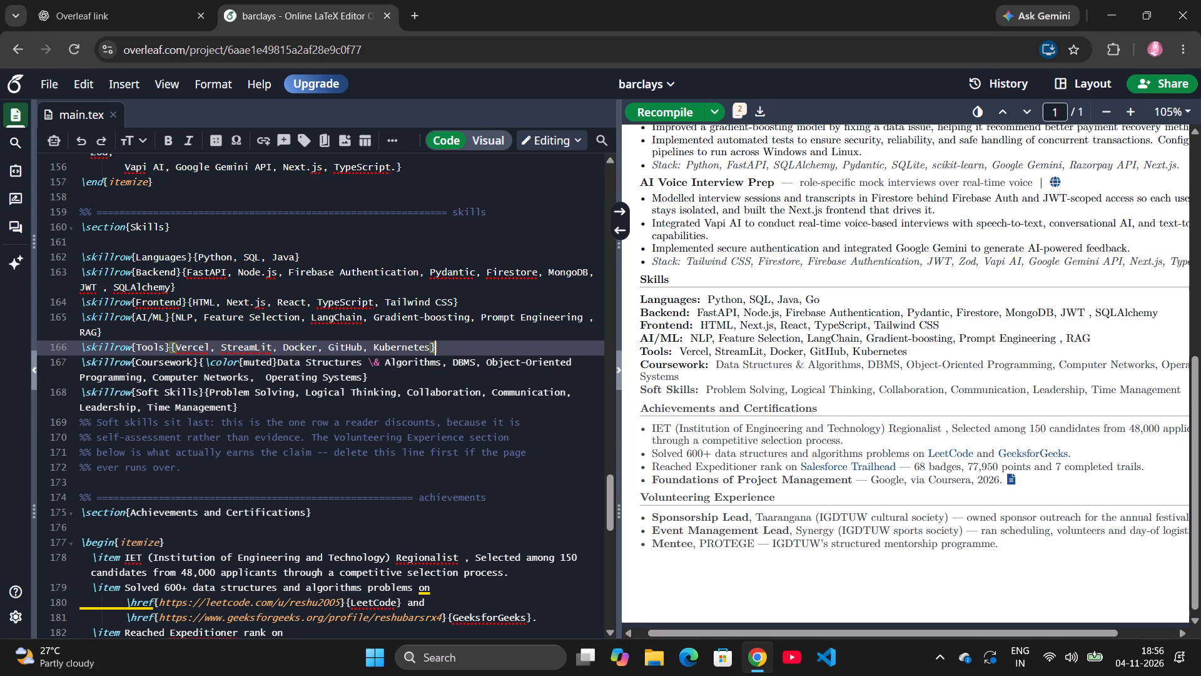
click(553, 339)
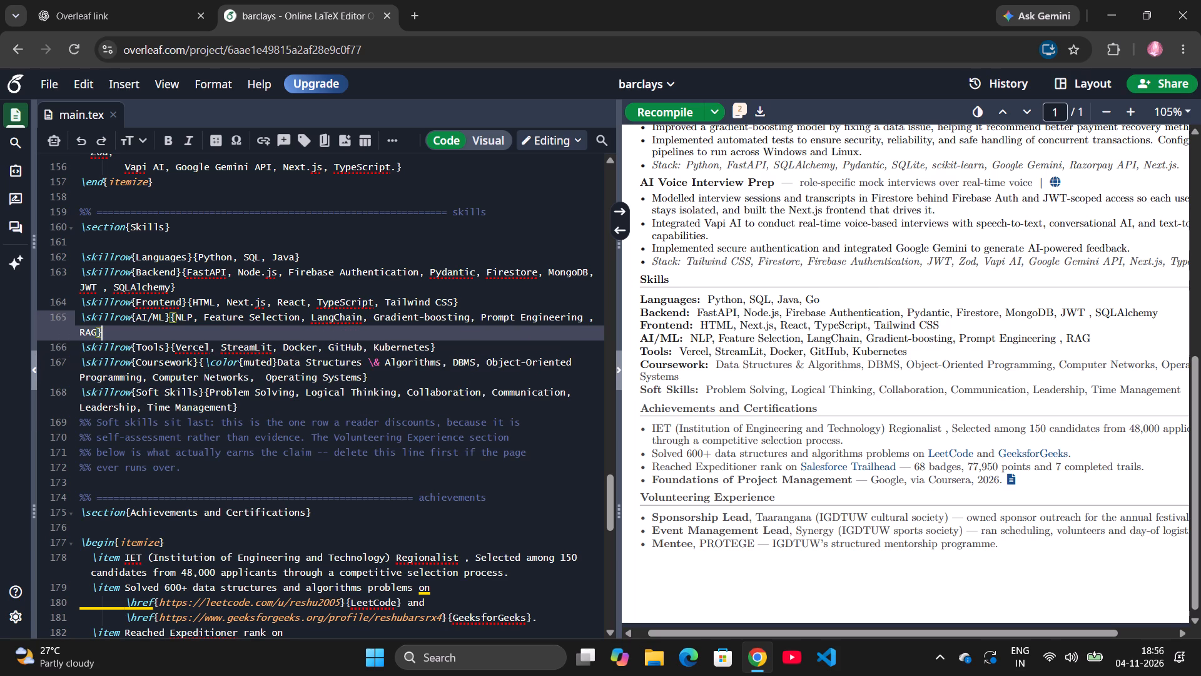
click(550, 300)
click(522, 279)
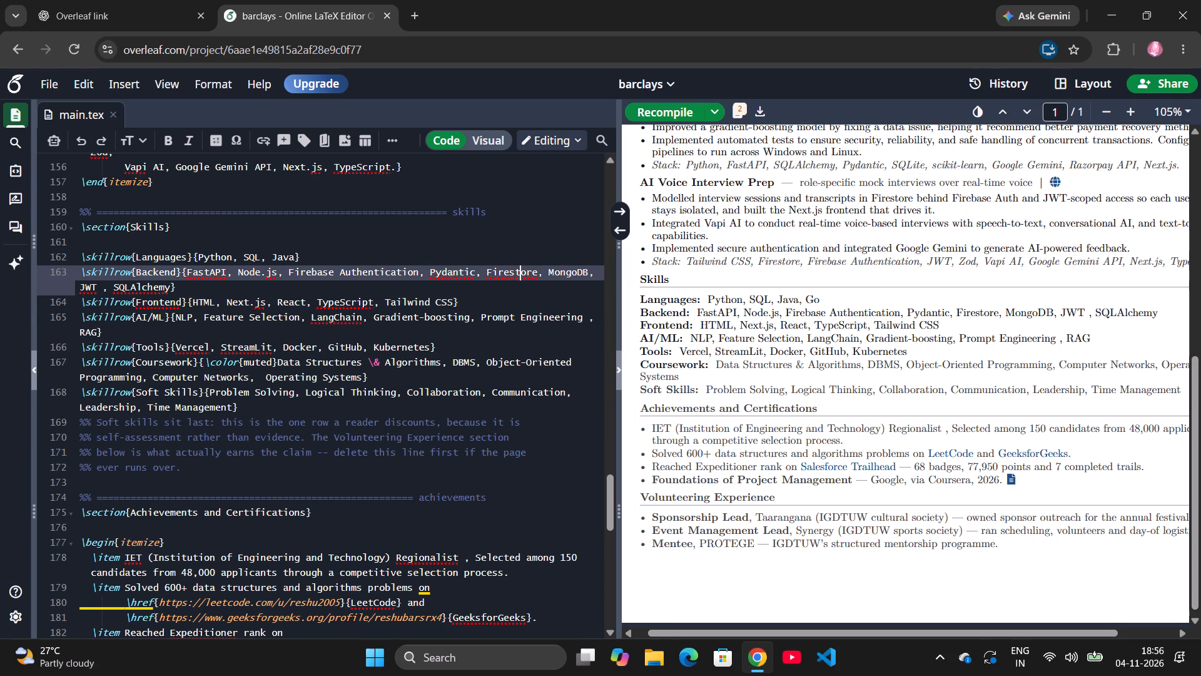
click(519, 289)
drag(519, 300, 516, 324)
click(516, 324)
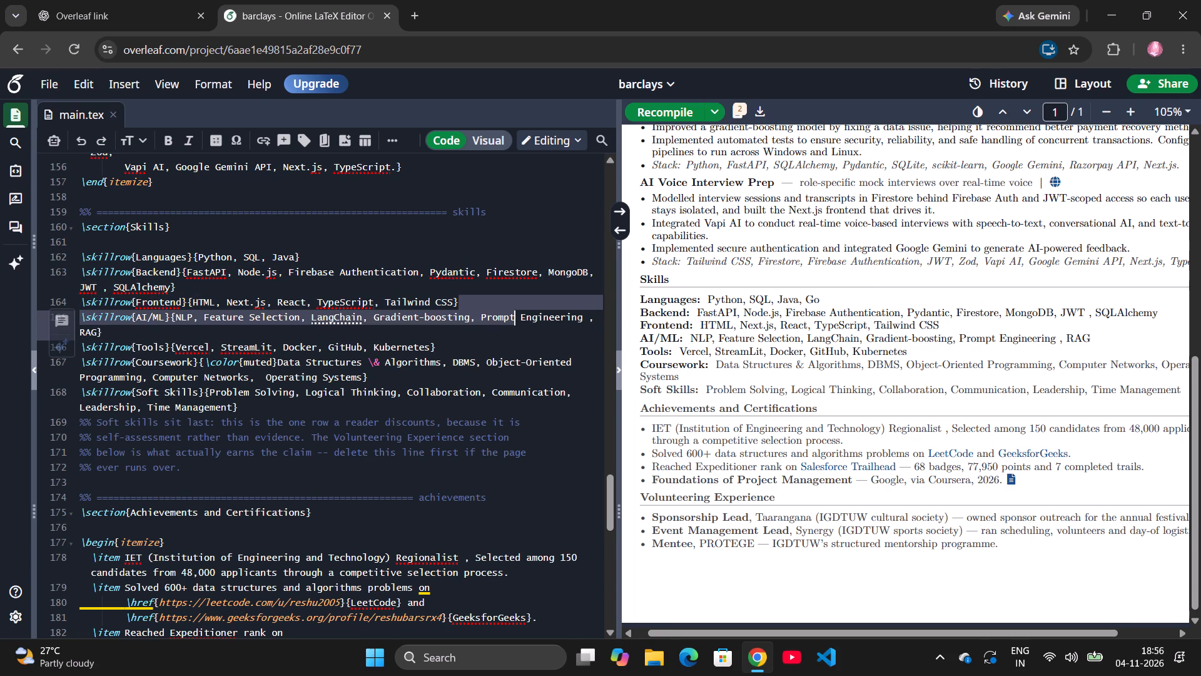
click(514, 337)
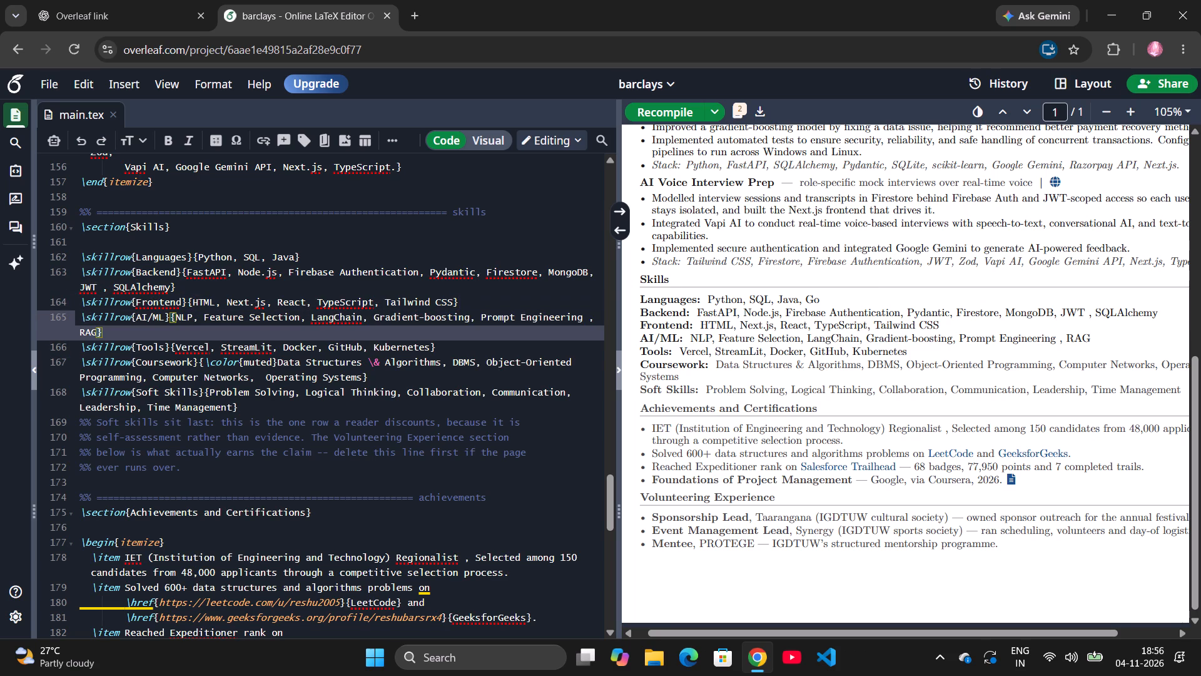
click(510, 352)
click(489, 377)
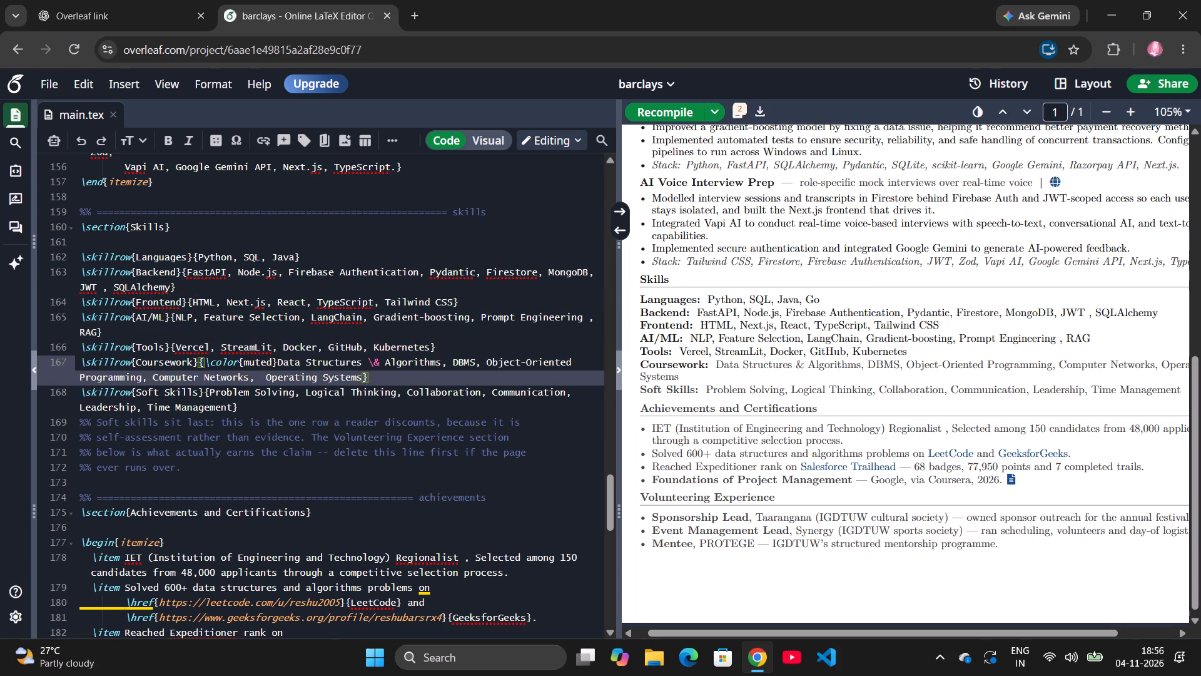
click(547, 399)
click(535, 402)
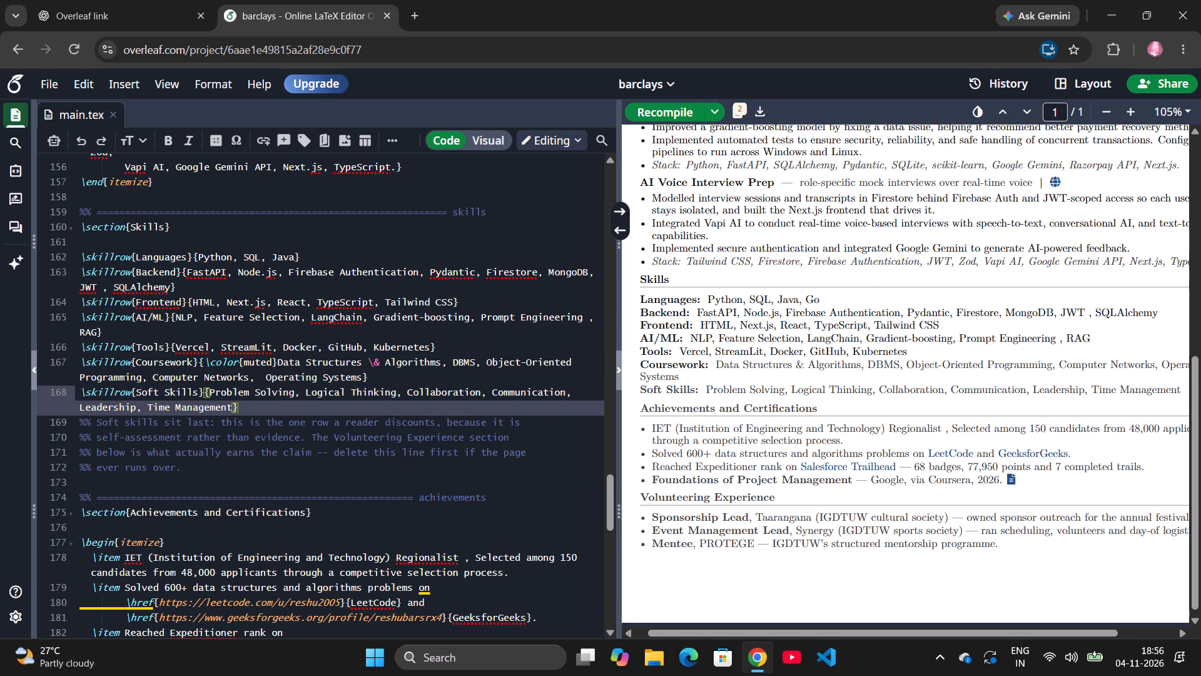
click(582, 391)
click(566, 381)
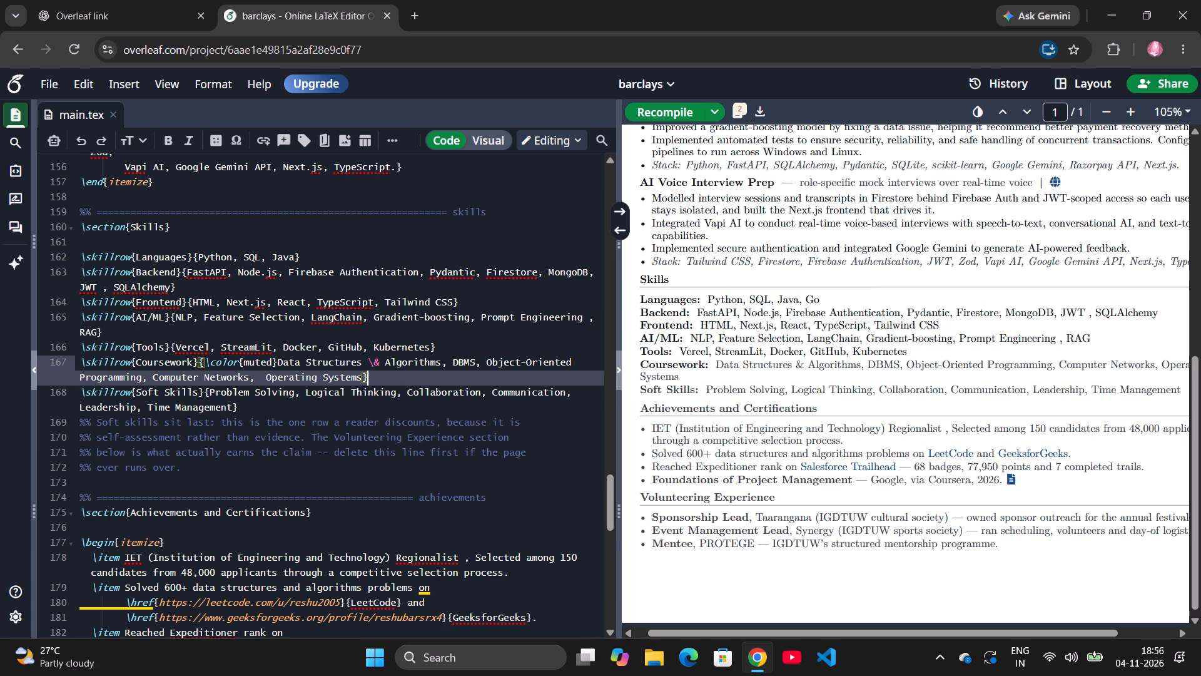
click(550, 347)
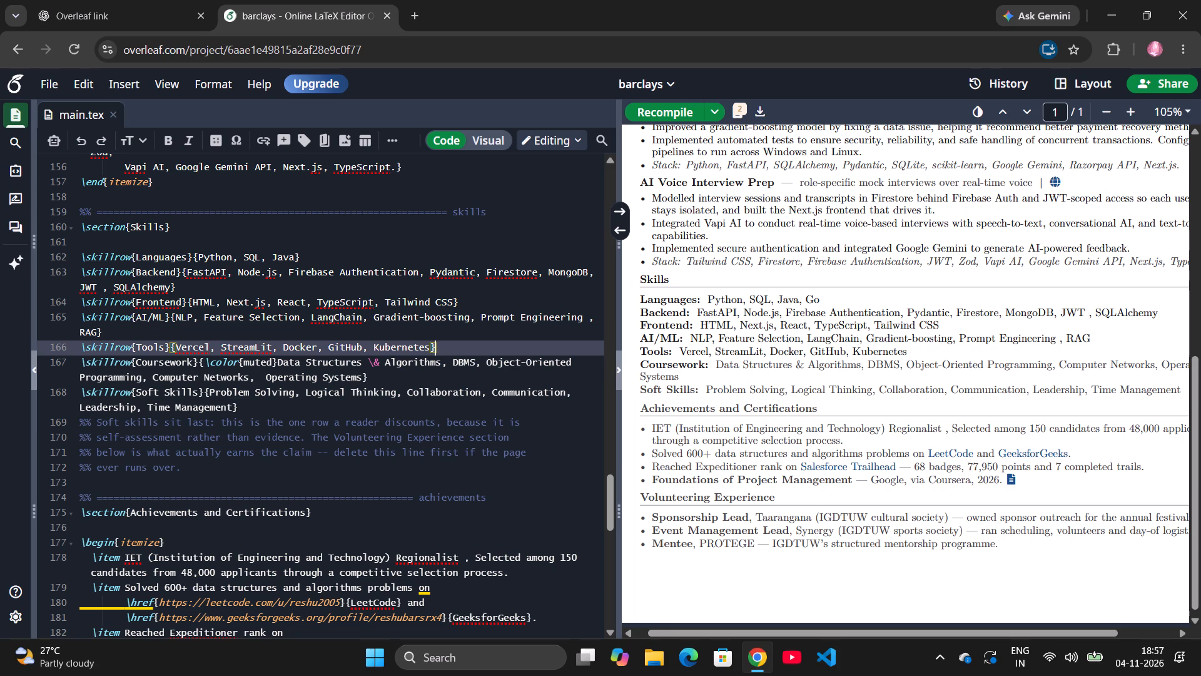
click(390, 320)
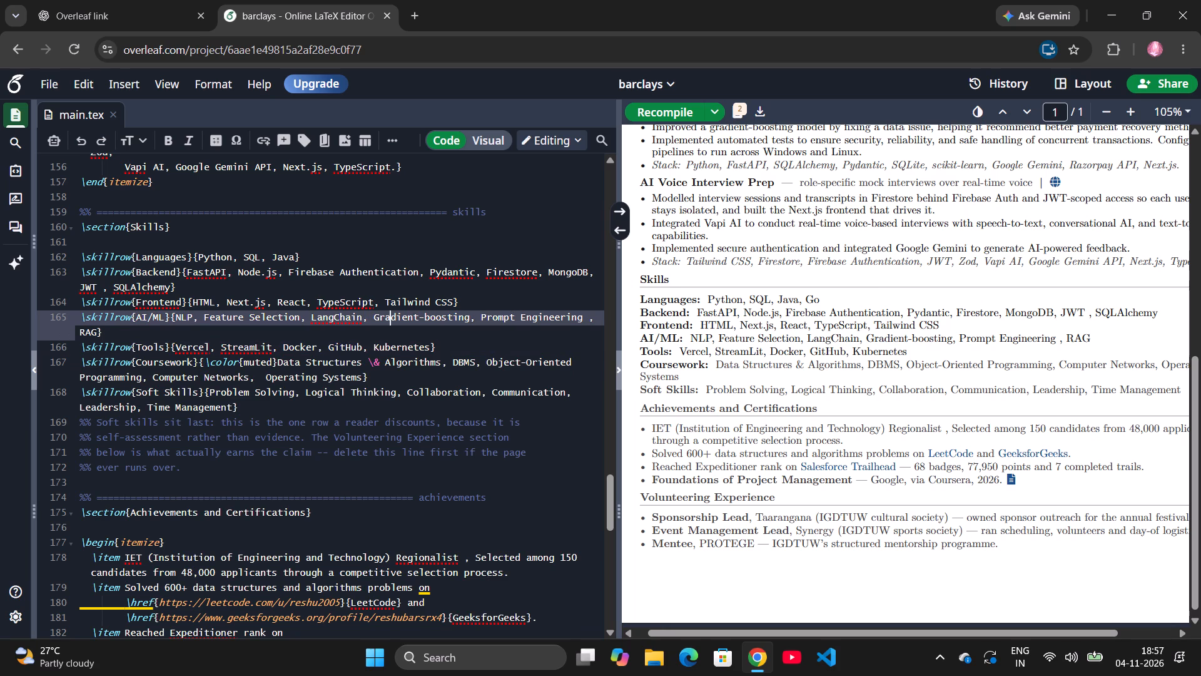
click(488, 289)
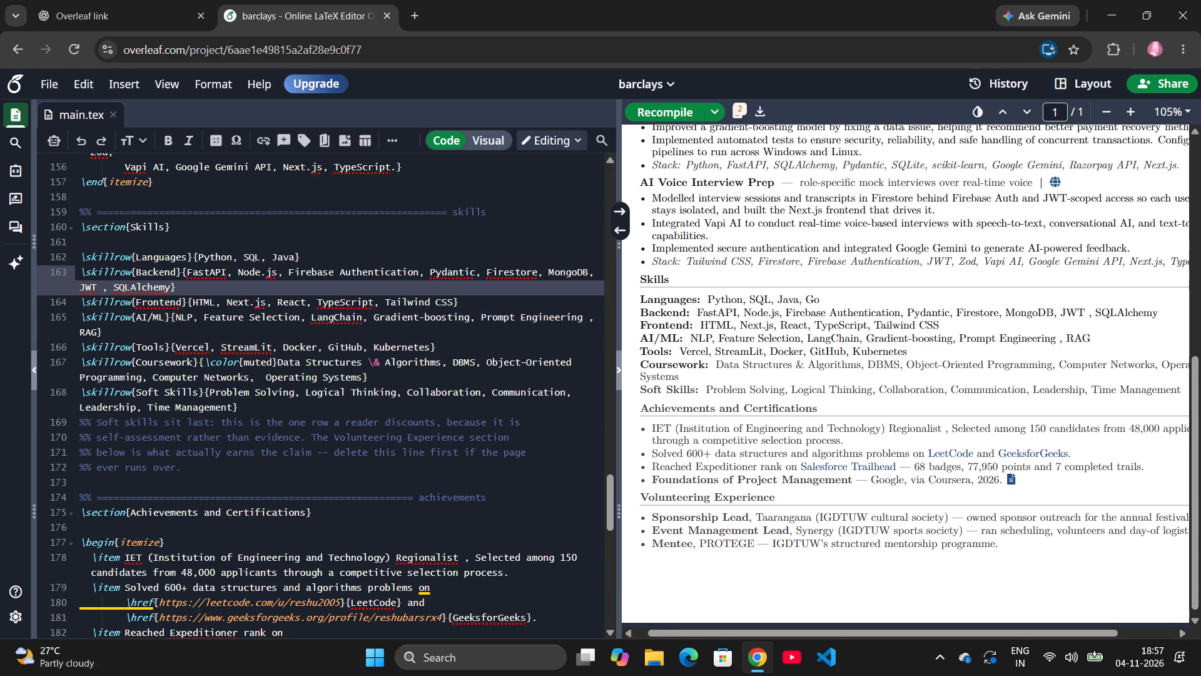
click(455, 248)
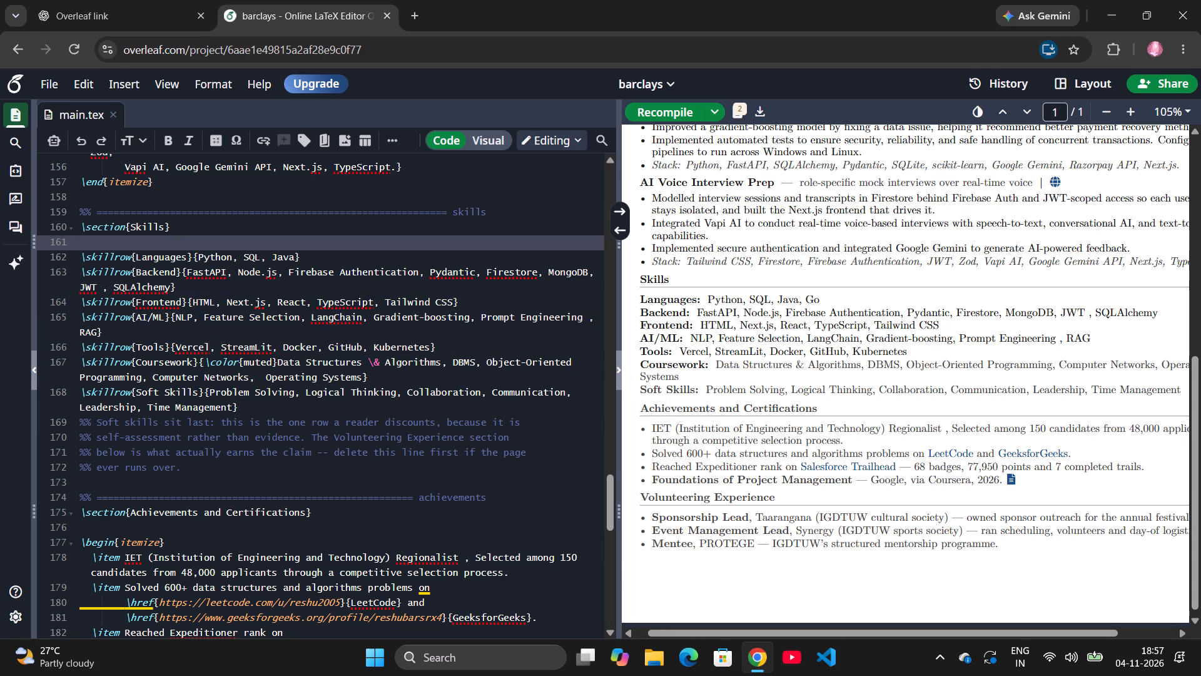
Recompile the resume to update the PDF preview with the edited Languages row.
click(671, 105)
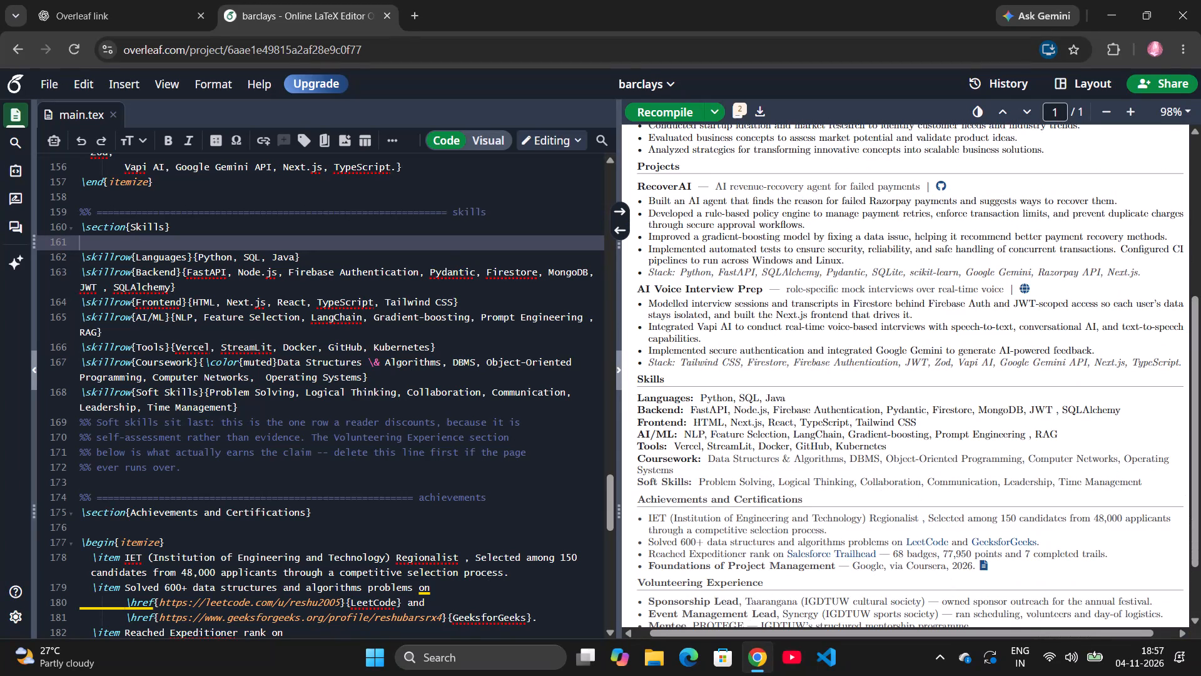
Examine the Tools, Coursework and Soft Skills rows of the Skills section in the PDF preview.
drag(887, 443, 819, 451)
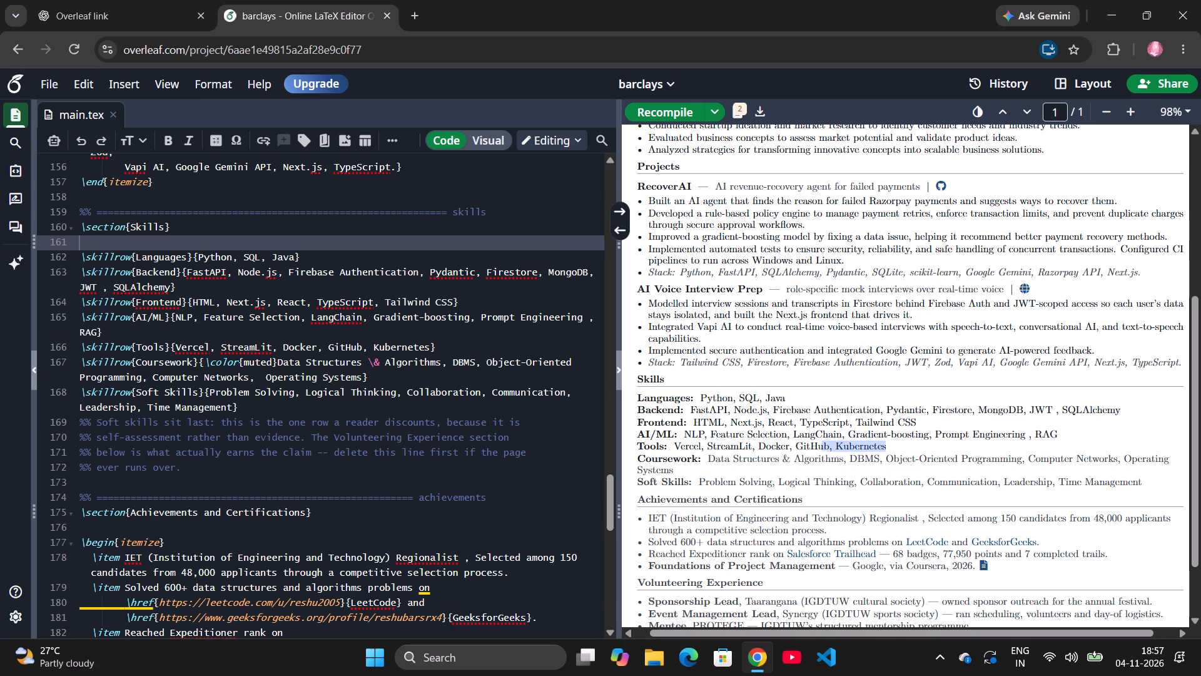
drag(819, 451, 702, 443)
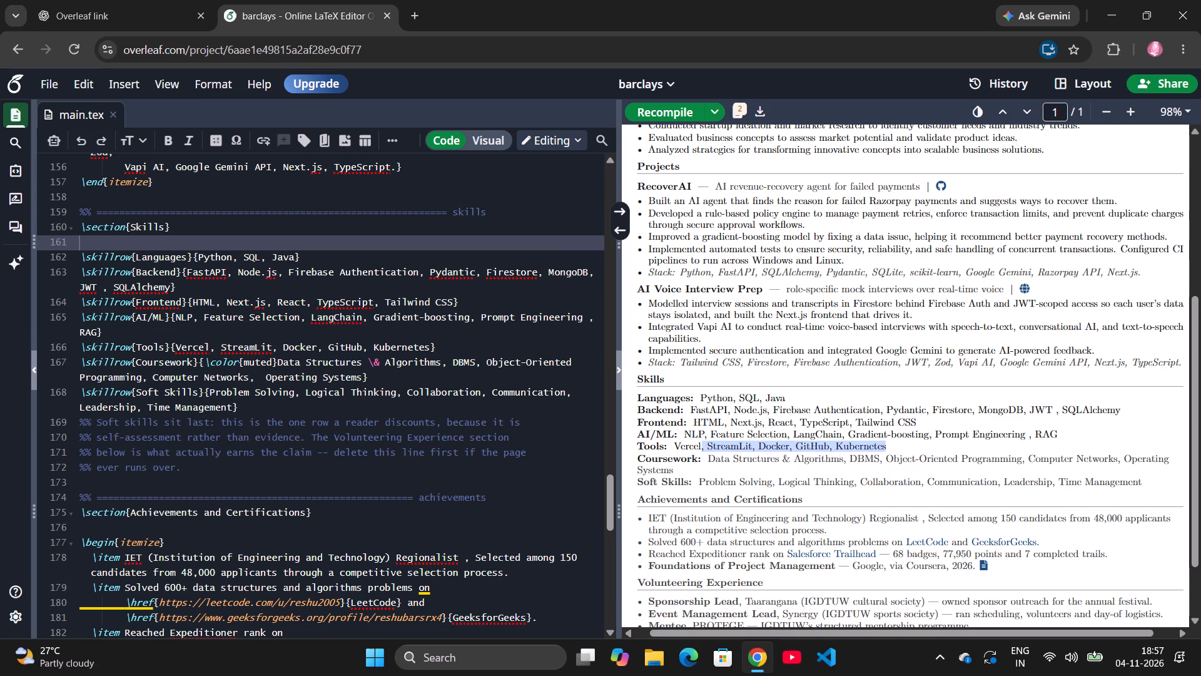
drag(702, 443, 856, 447)
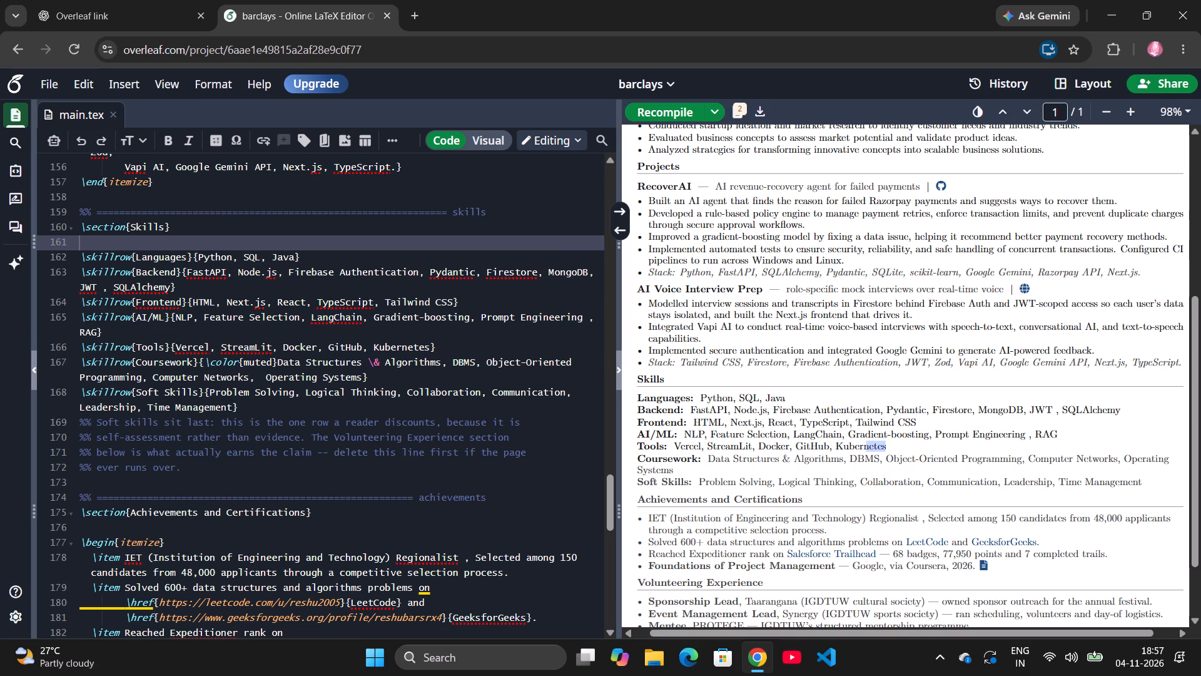
drag(856, 447, 667, 458)
drag(667, 458, 798, 471)
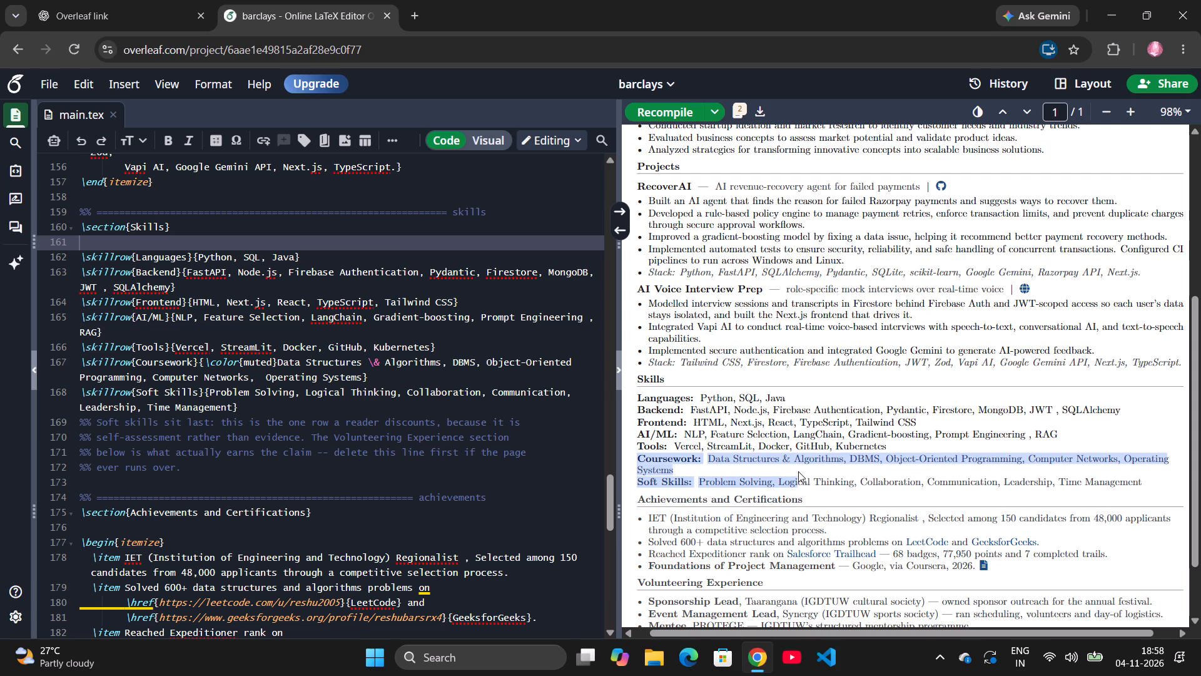
drag(798, 471, 798, 471)
click(798, 471)
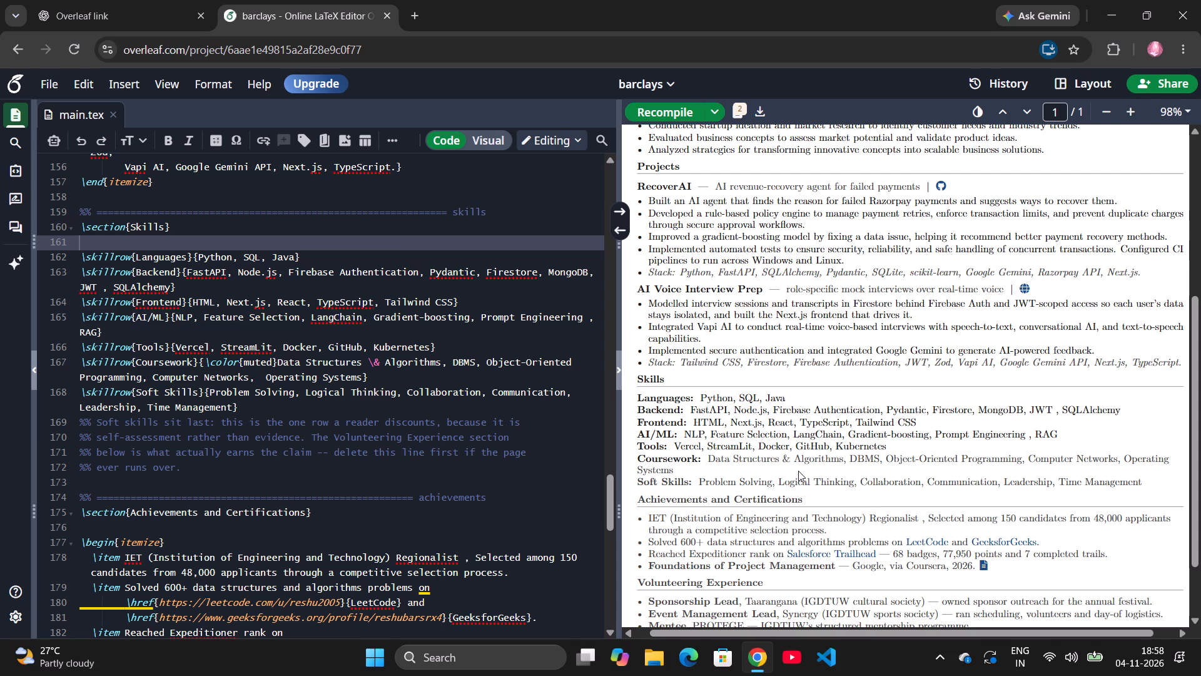
Remove ", Kubernetes" from the Tools row in the Skills section of main.tex.
click(427, 344)
click(430, 345)
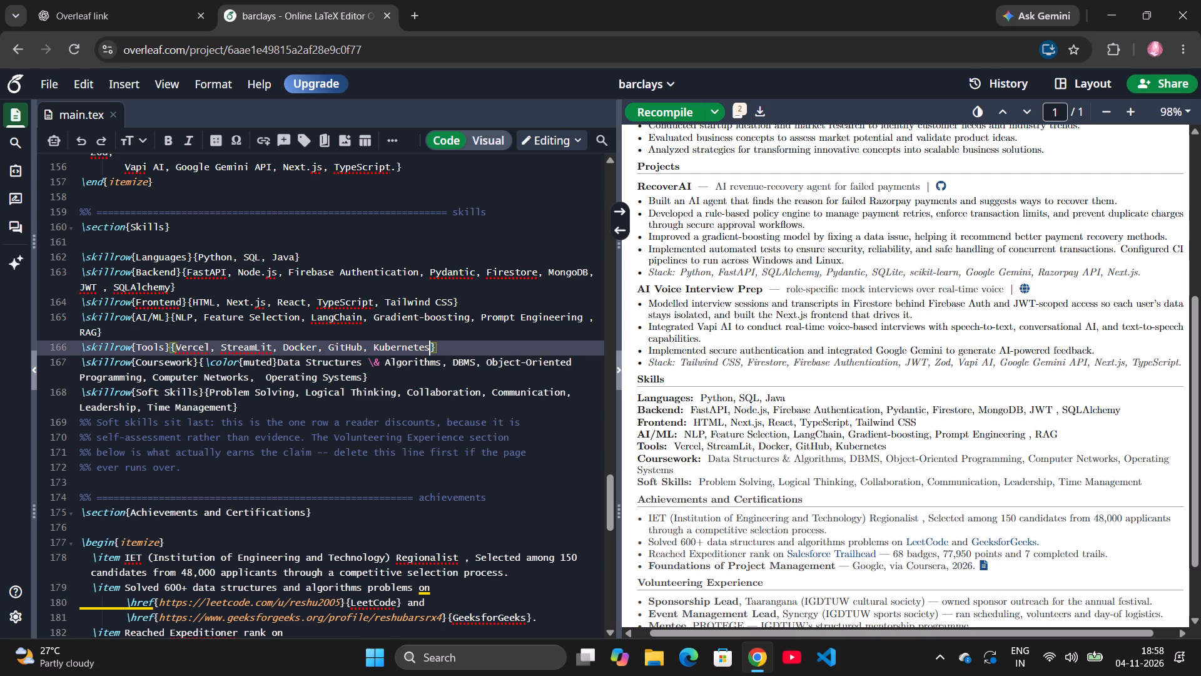
key(BackSpace)
key(BackSpace)
key(BackSpace)
key(BackSpace)
key(BackSpace)
key(BackSpace)
key(BackSpace)
key(BackSpace)
key(BackSpace)
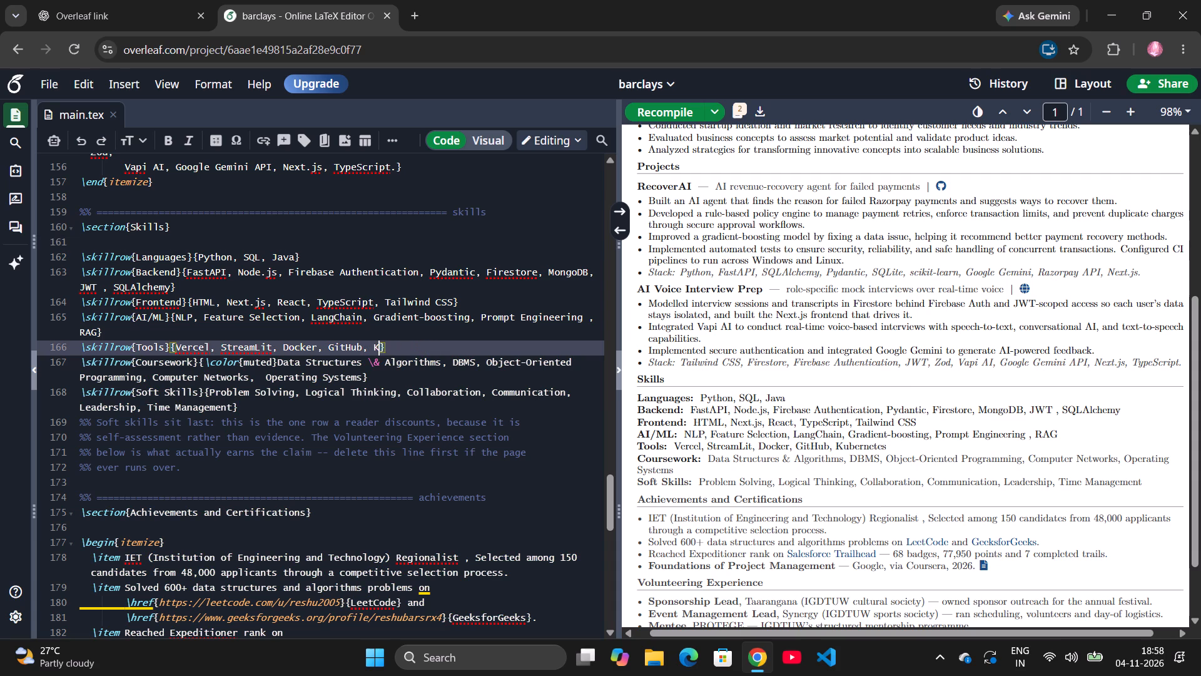
key(BackSpace)
key(BackSpace)
key(BackSpace)
Recompile the resume and view the updated Skills section through Volunteering Experience in the PDF preview.
click(687, 118)
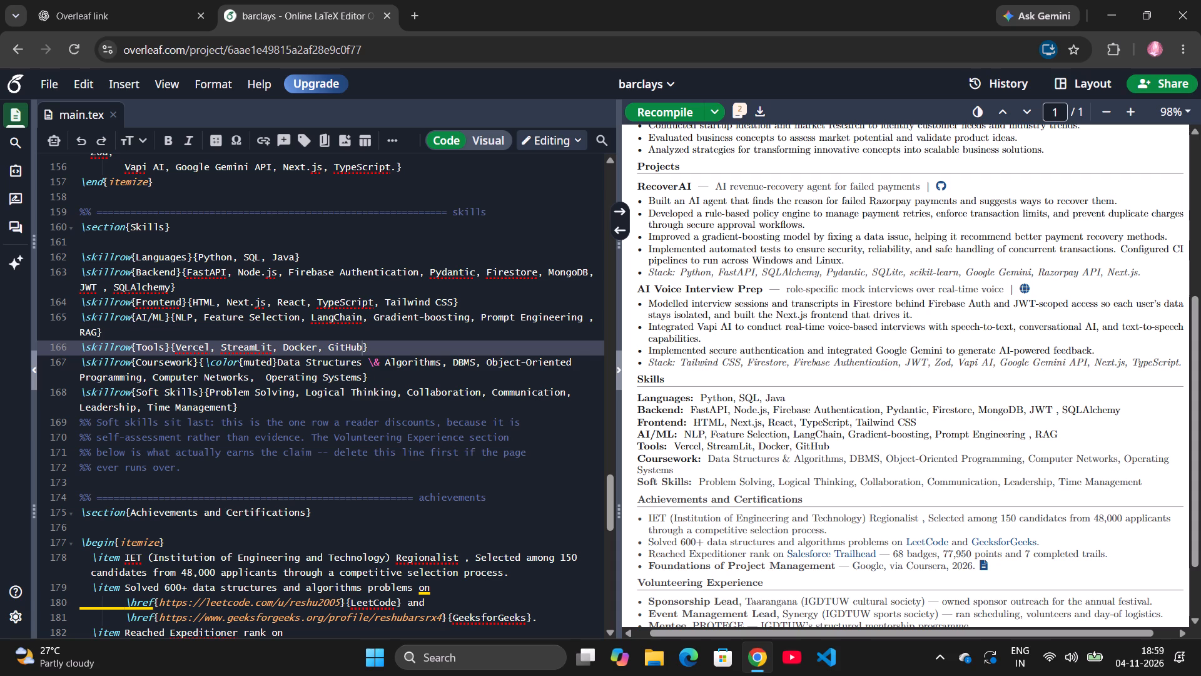
scroll(834, 429, down, 2)
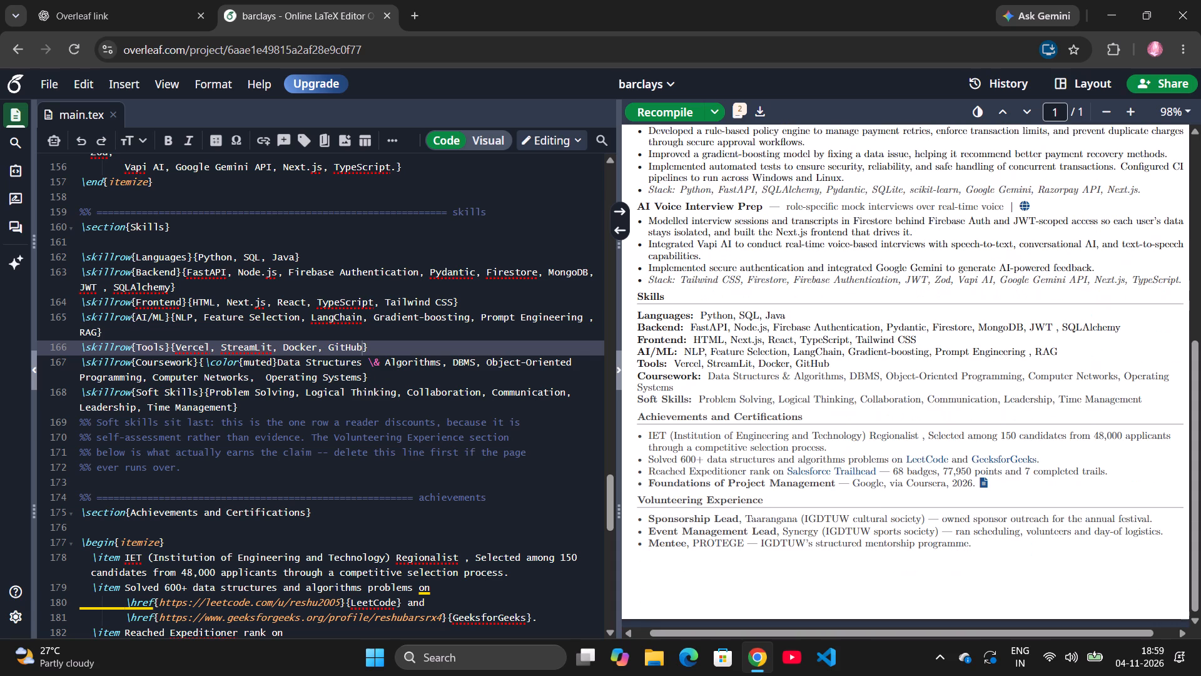
Delete the "Reached Expeditioner rank" Salesforce Trailhead item from the Achievements and Certifications list in main.tex.
scroll(834, 429, down, 1)
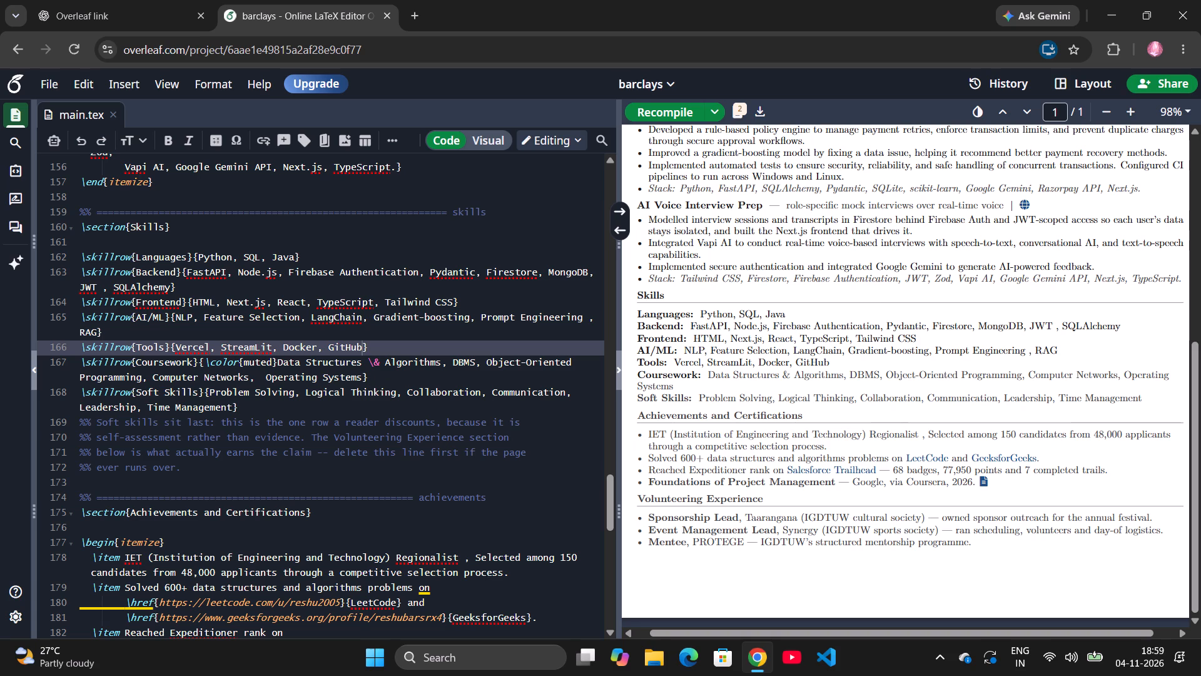
scroll(362, 388, down, 5)
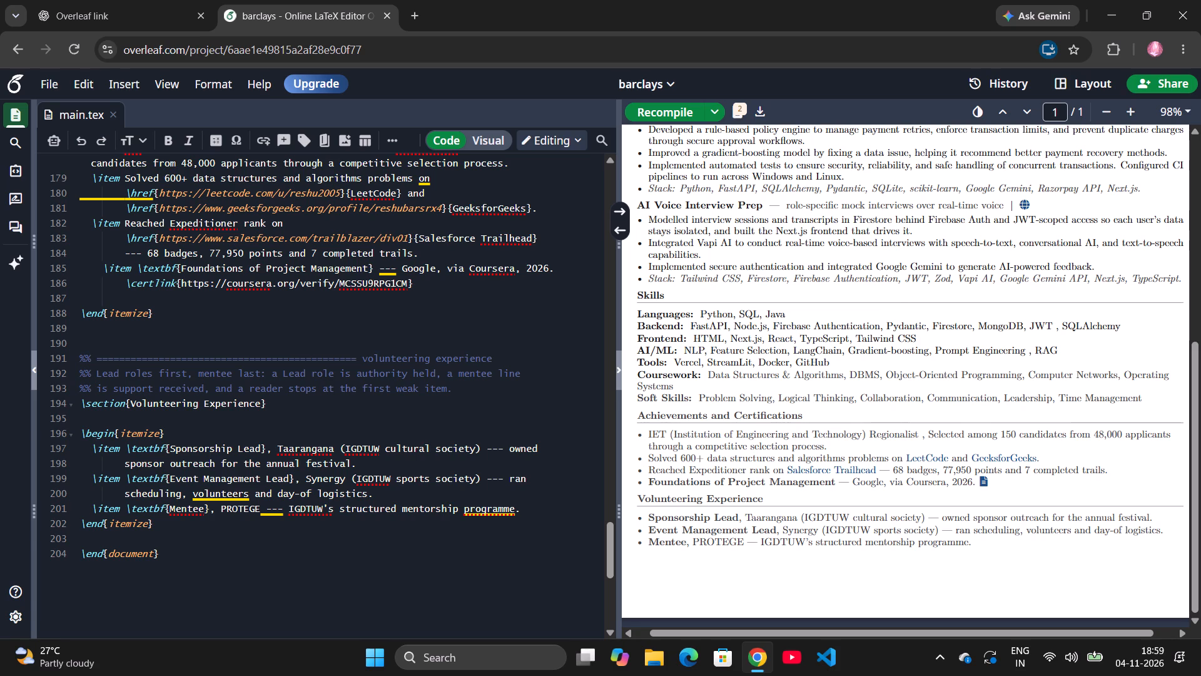
drag(83, 219, 342, 236)
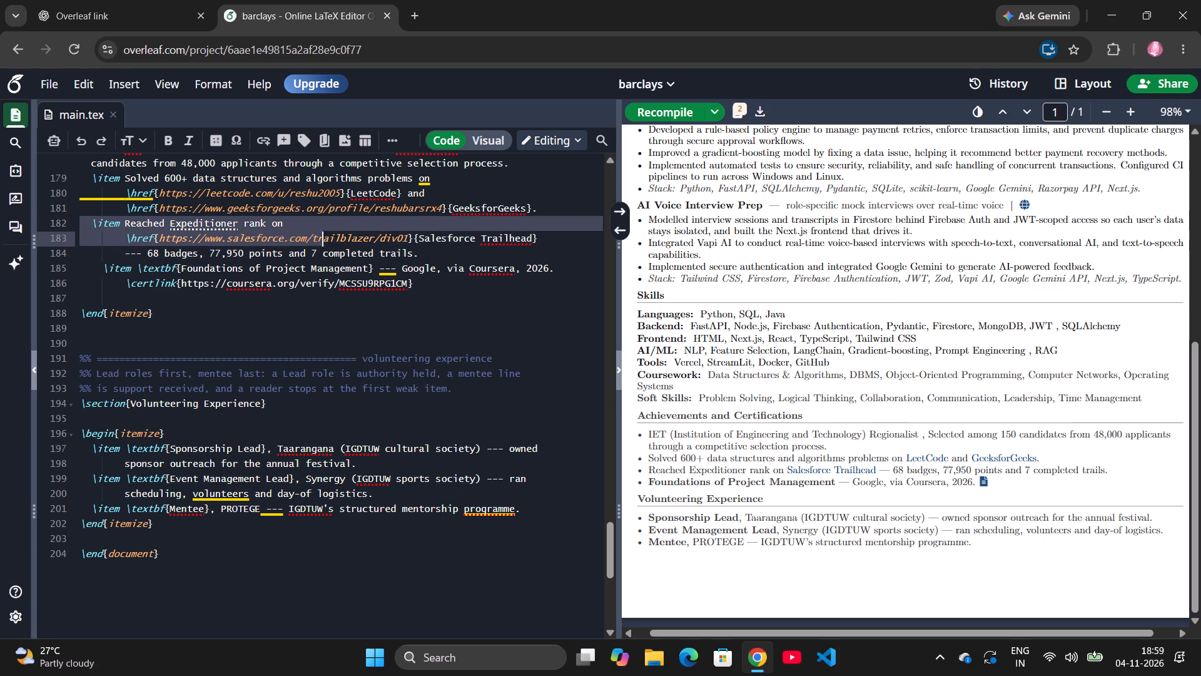
drag(342, 236, 437, 253)
key(BackSpace)
key(BackSpace)
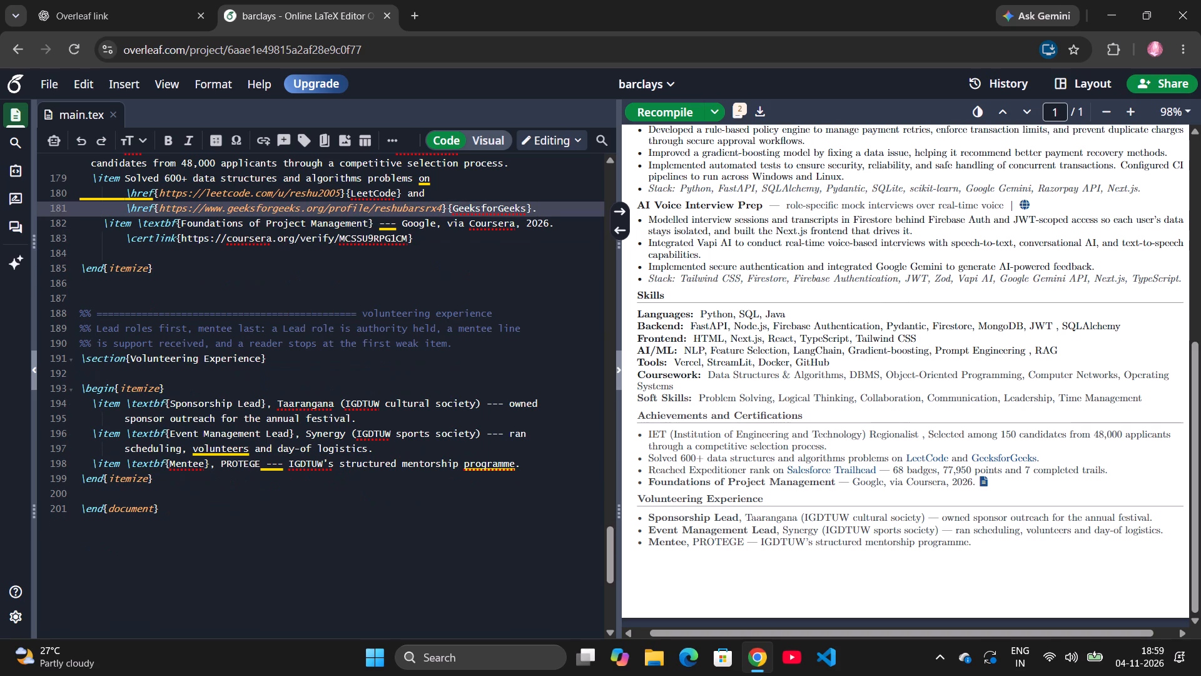
Recompile the resume and view the whole updated page in the PDF preview.
click(672, 119)
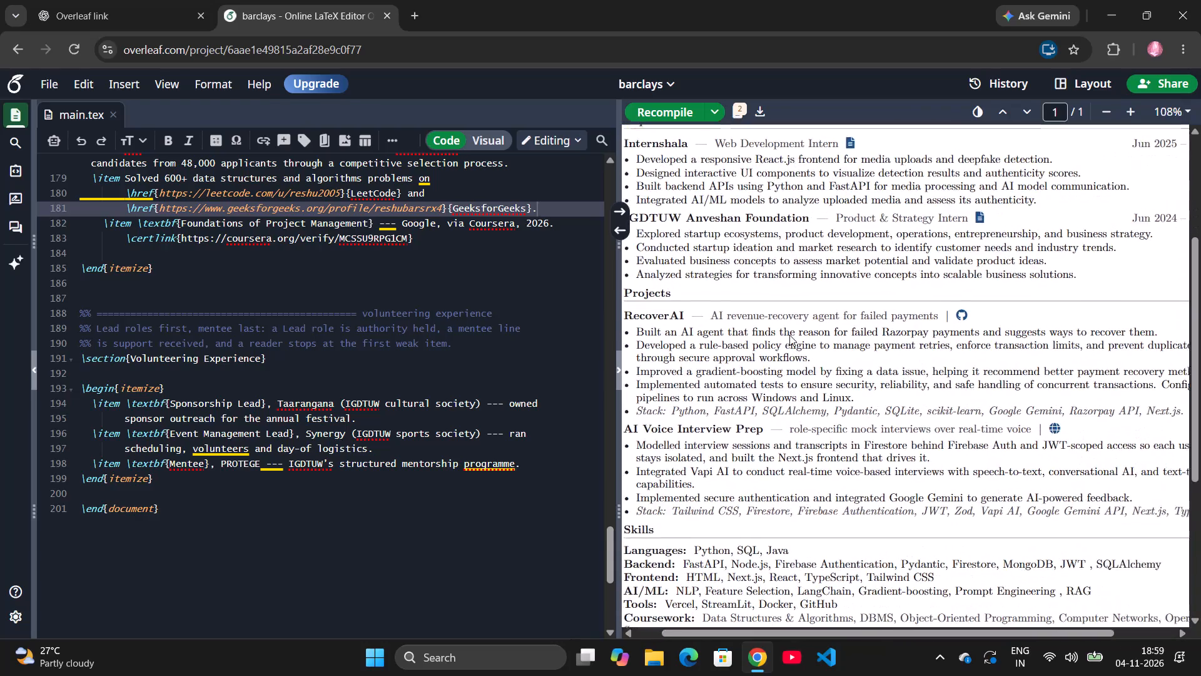
scroll(789, 335, up, 2)
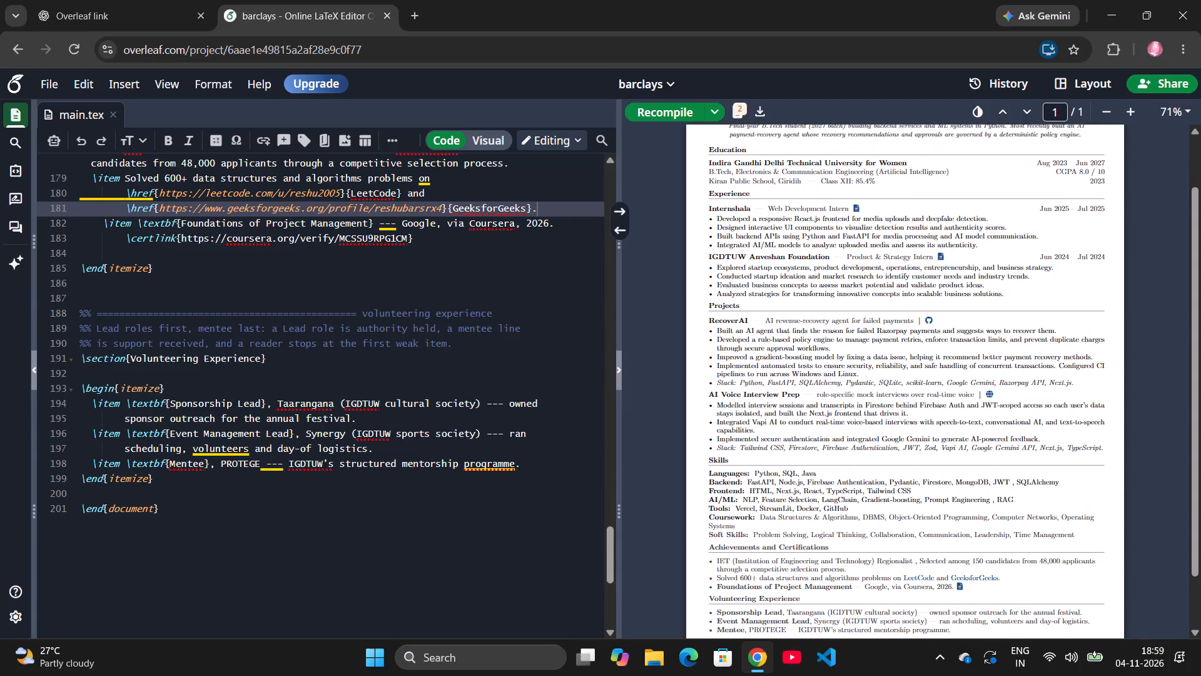
scroll(813, 352, up, 1)
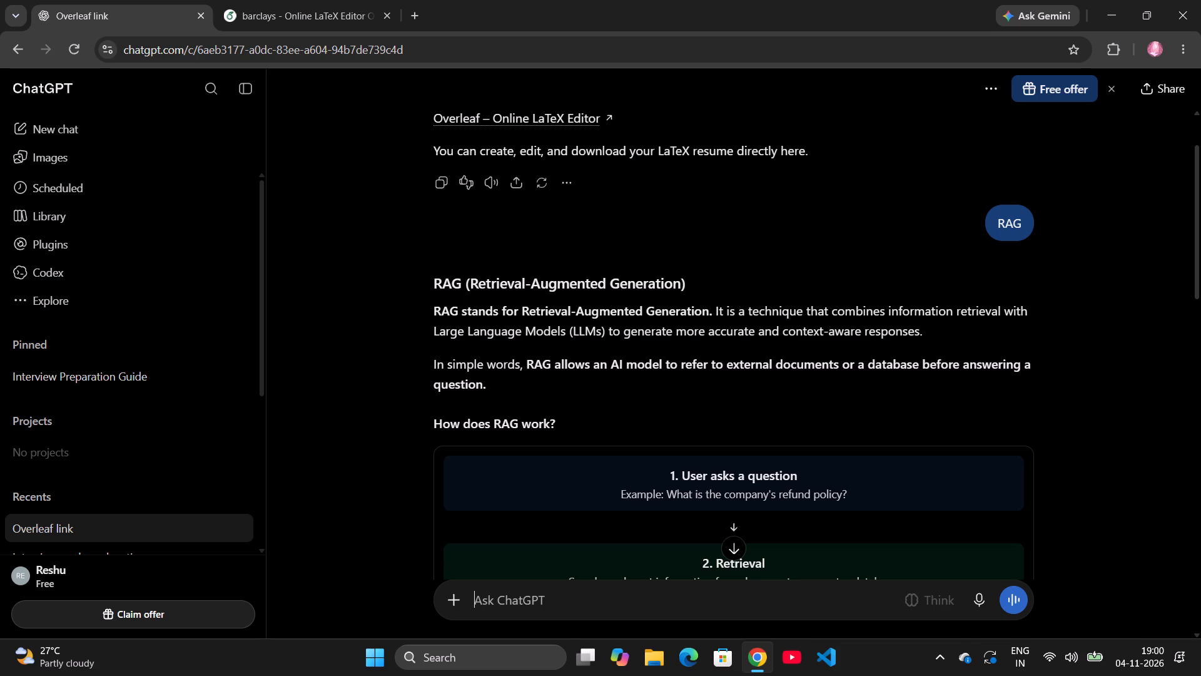
Return to the Overleaf project and add an asterisk after RAG and after LangChain in the AI/ML skills row of main.tex.
click(263, 14)
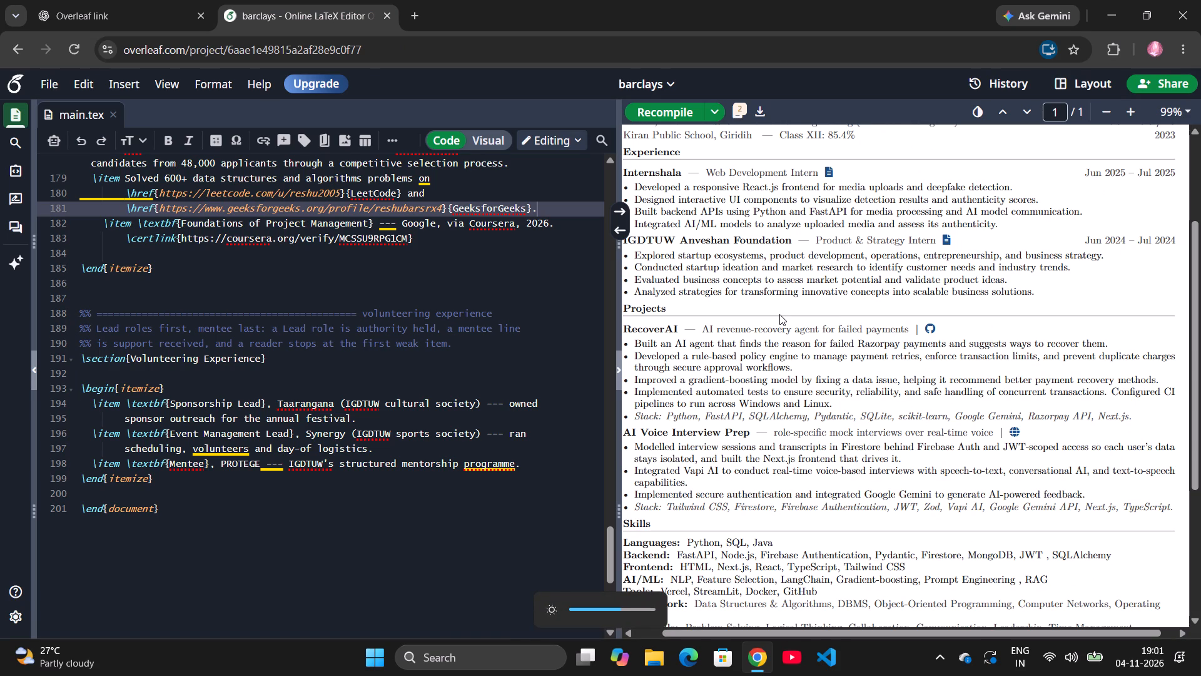
scroll(779, 314, down, 2)
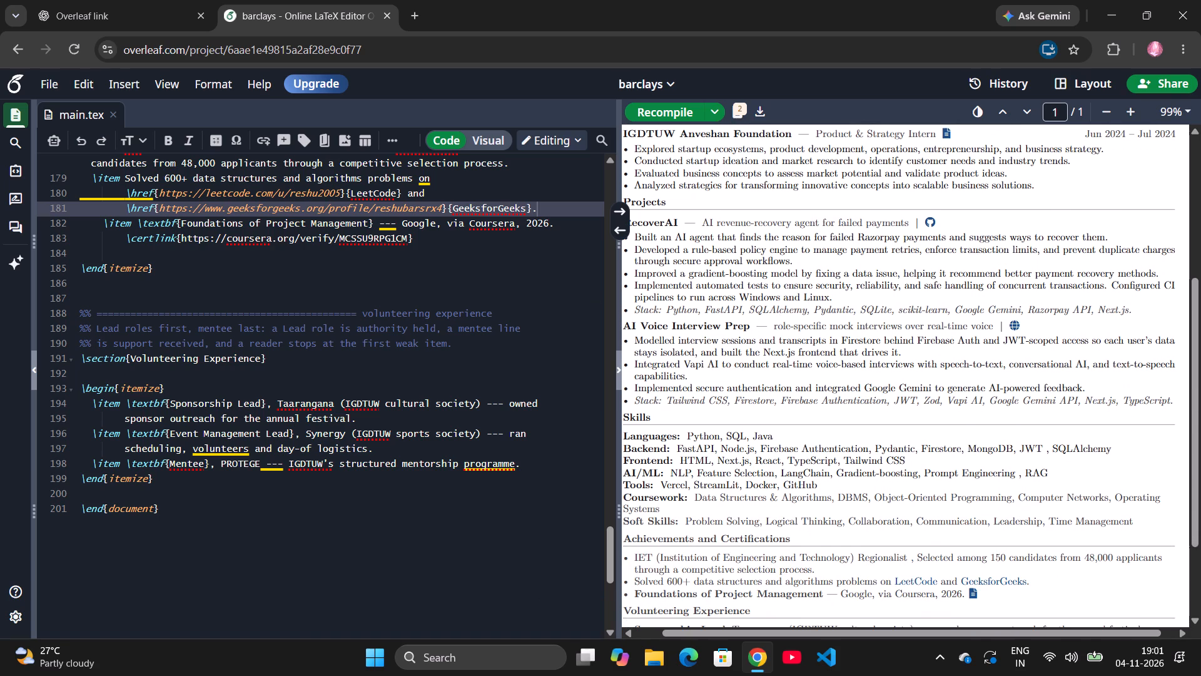
scroll(332, 240, up, 1)
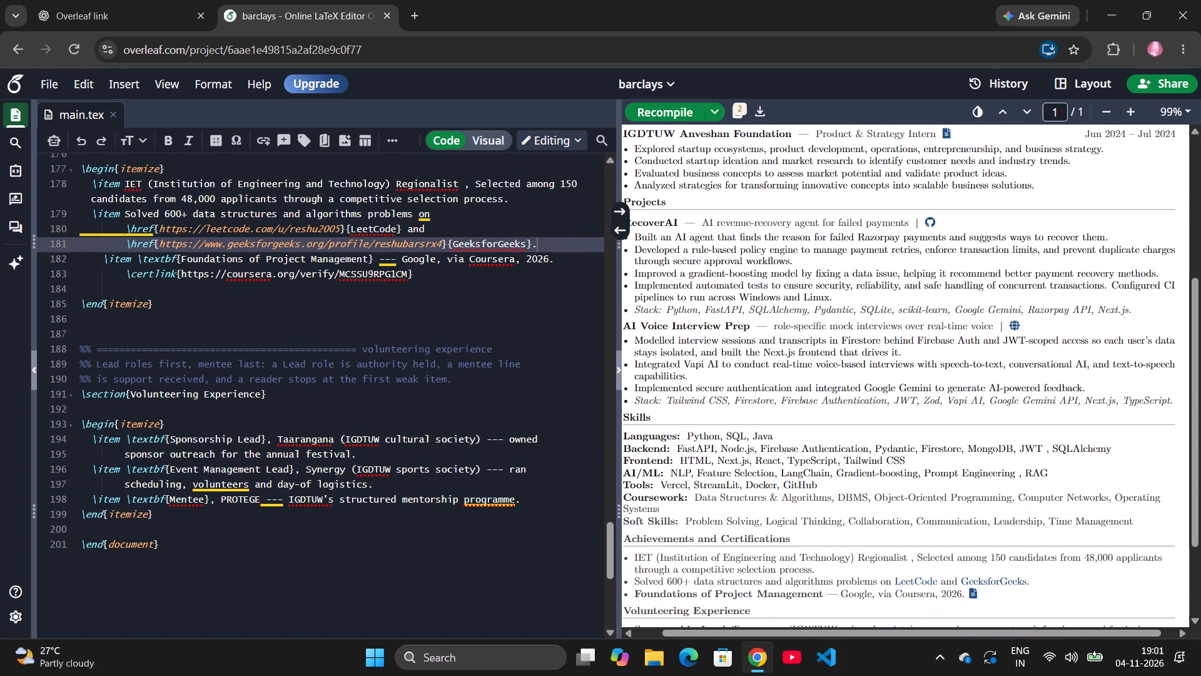
scroll(332, 240, up, 6)
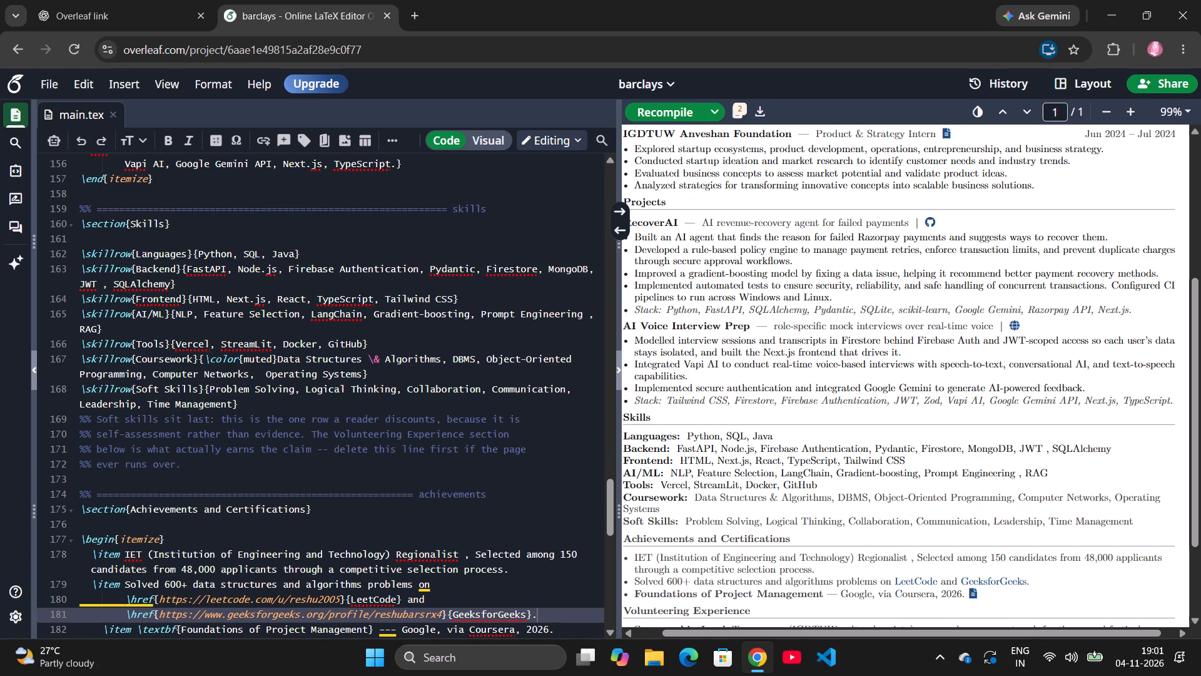
click(99, 329)
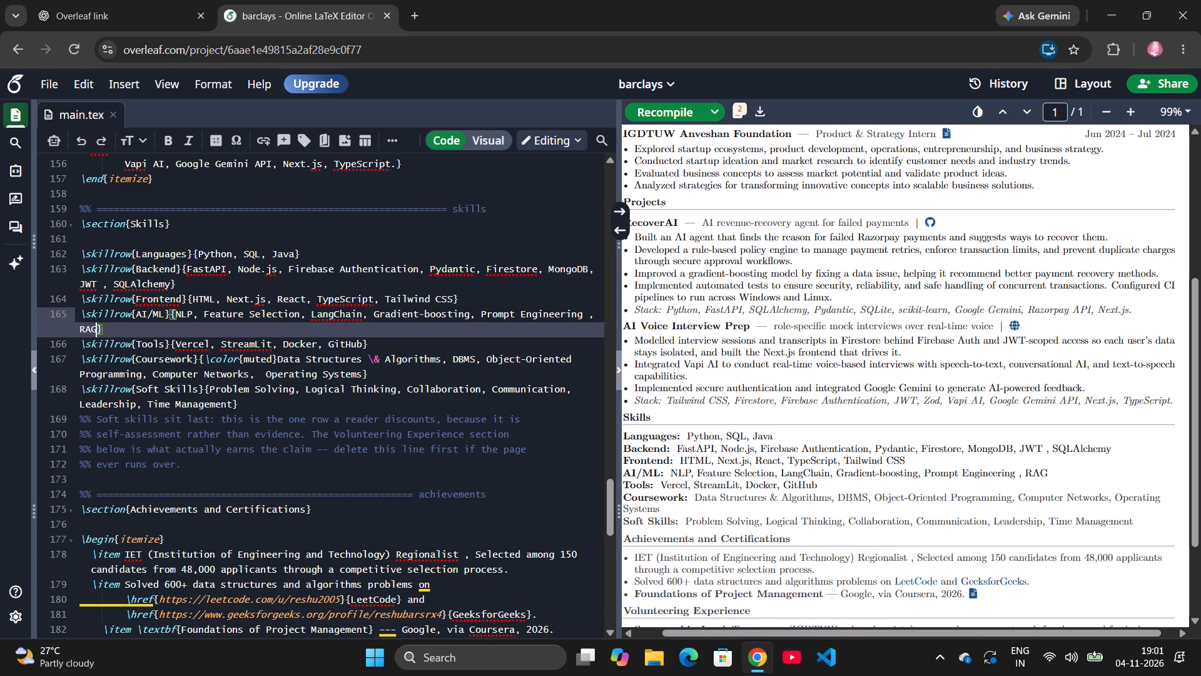
key(shift+asterisk)
click(363, 310)
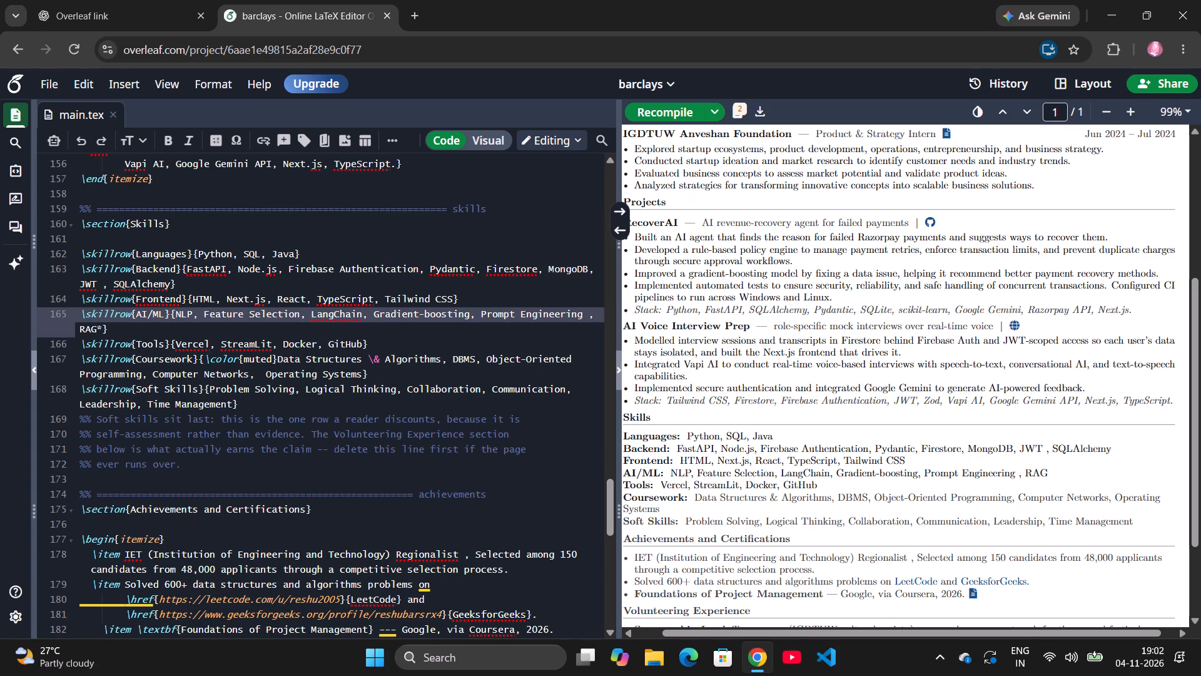
key(shift+asterisk)
click(495, 327)
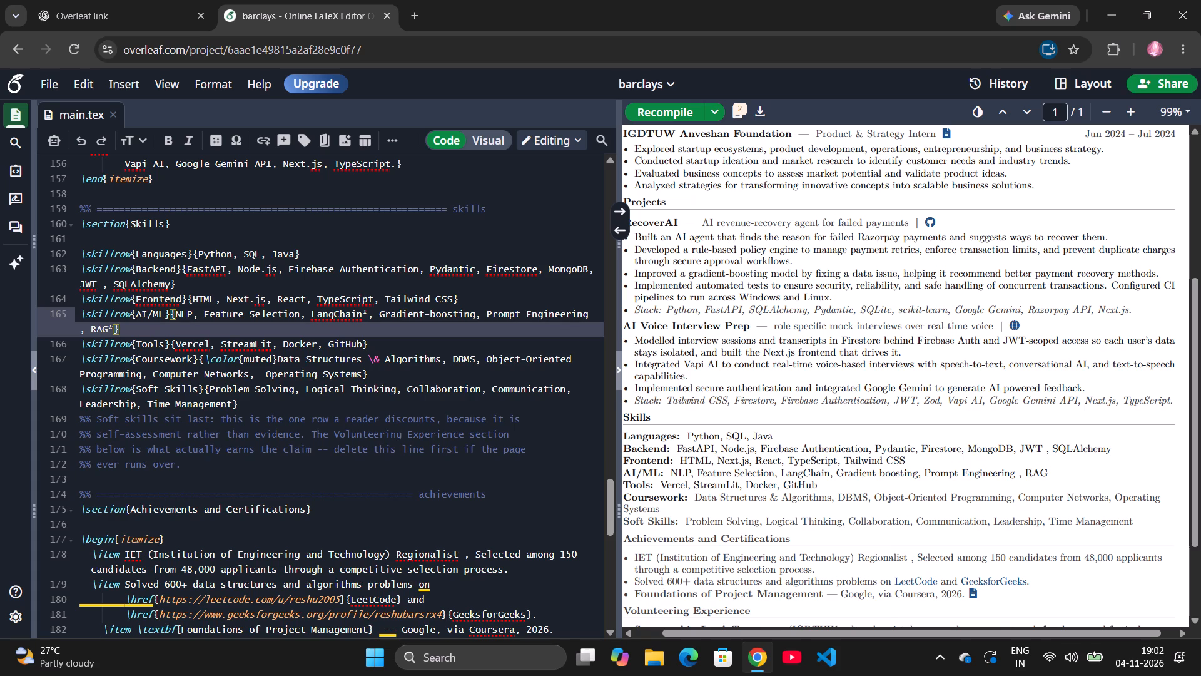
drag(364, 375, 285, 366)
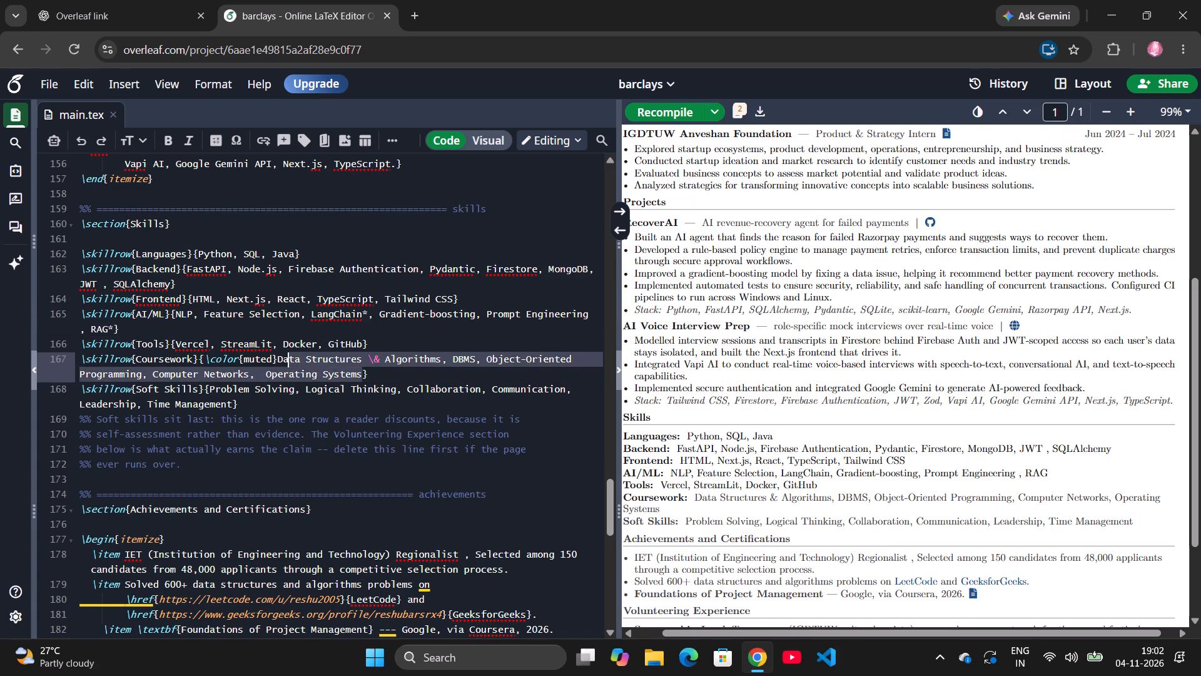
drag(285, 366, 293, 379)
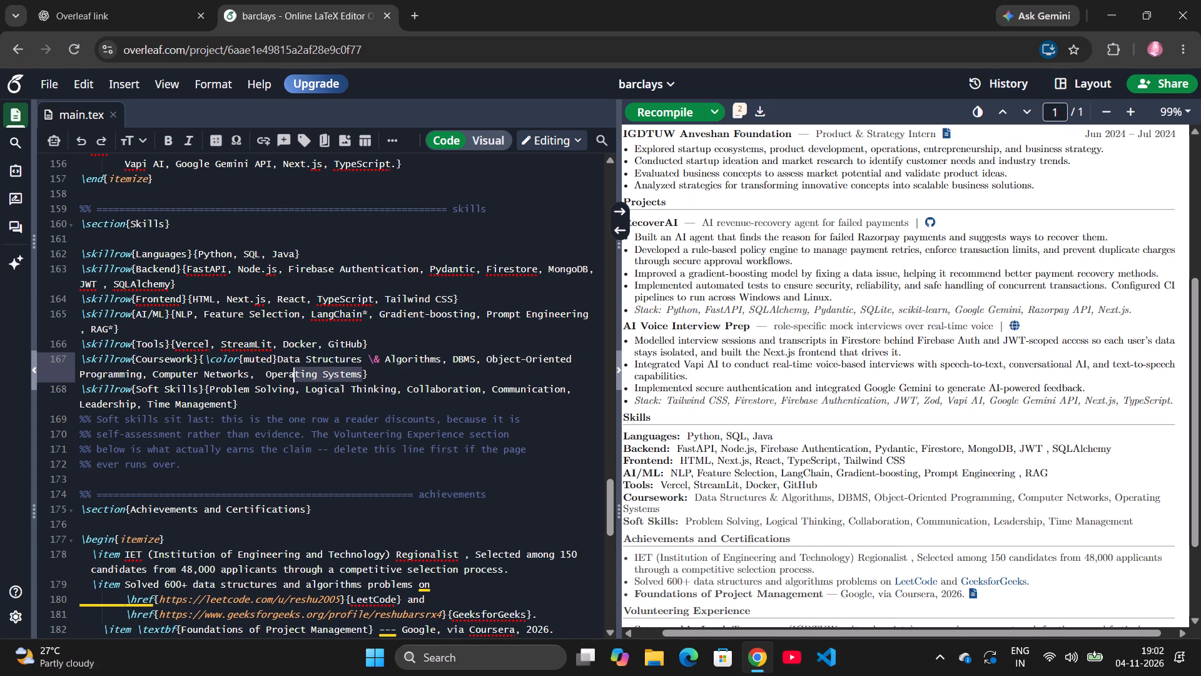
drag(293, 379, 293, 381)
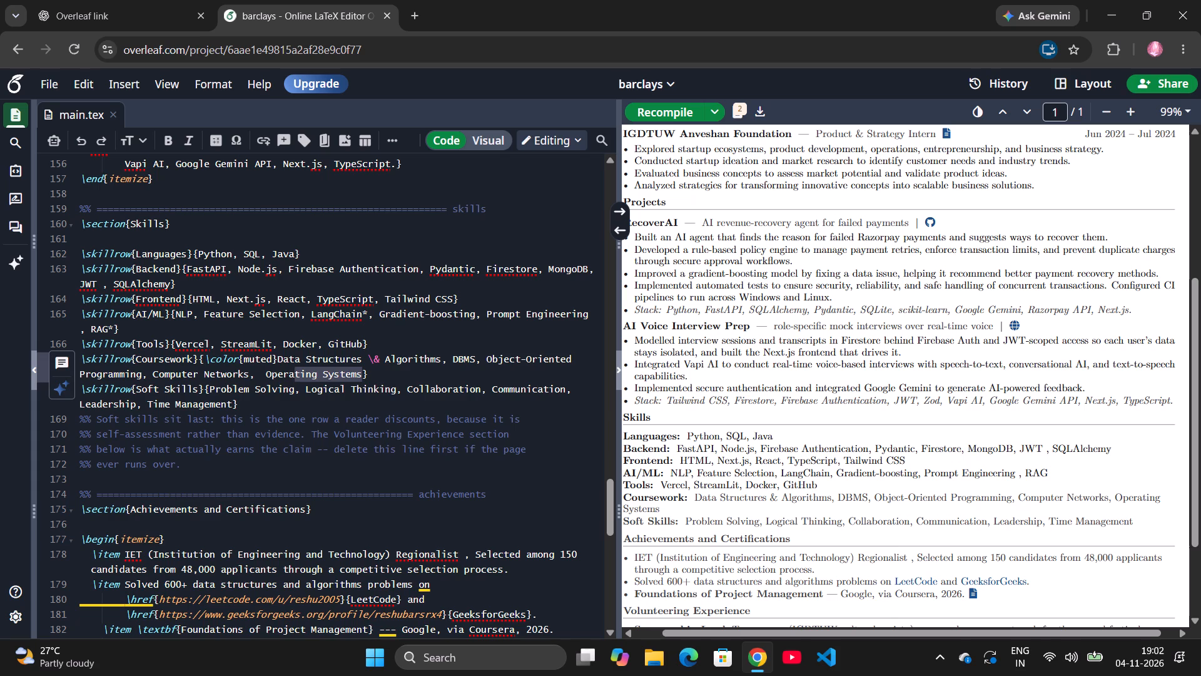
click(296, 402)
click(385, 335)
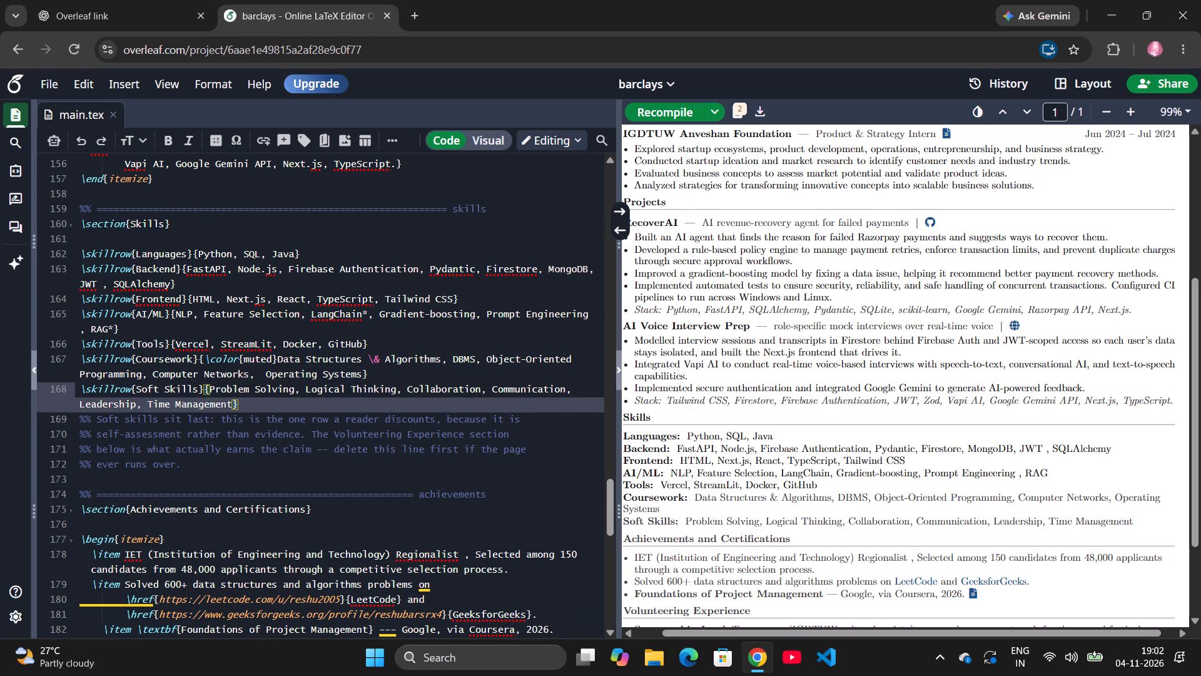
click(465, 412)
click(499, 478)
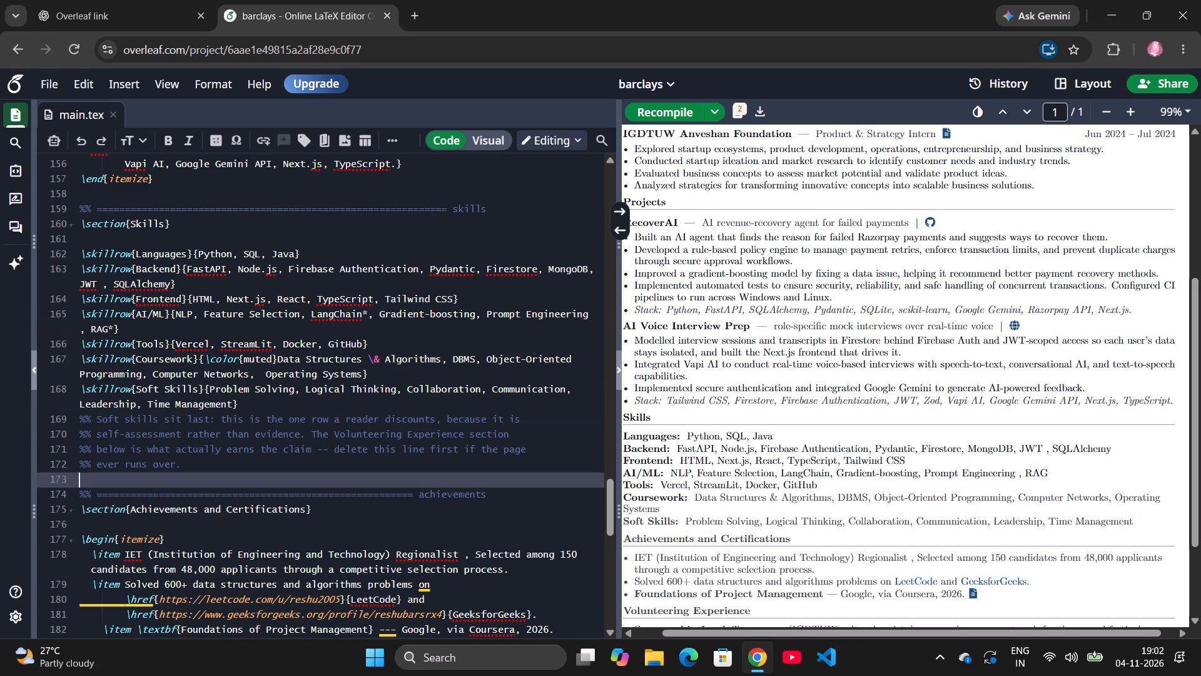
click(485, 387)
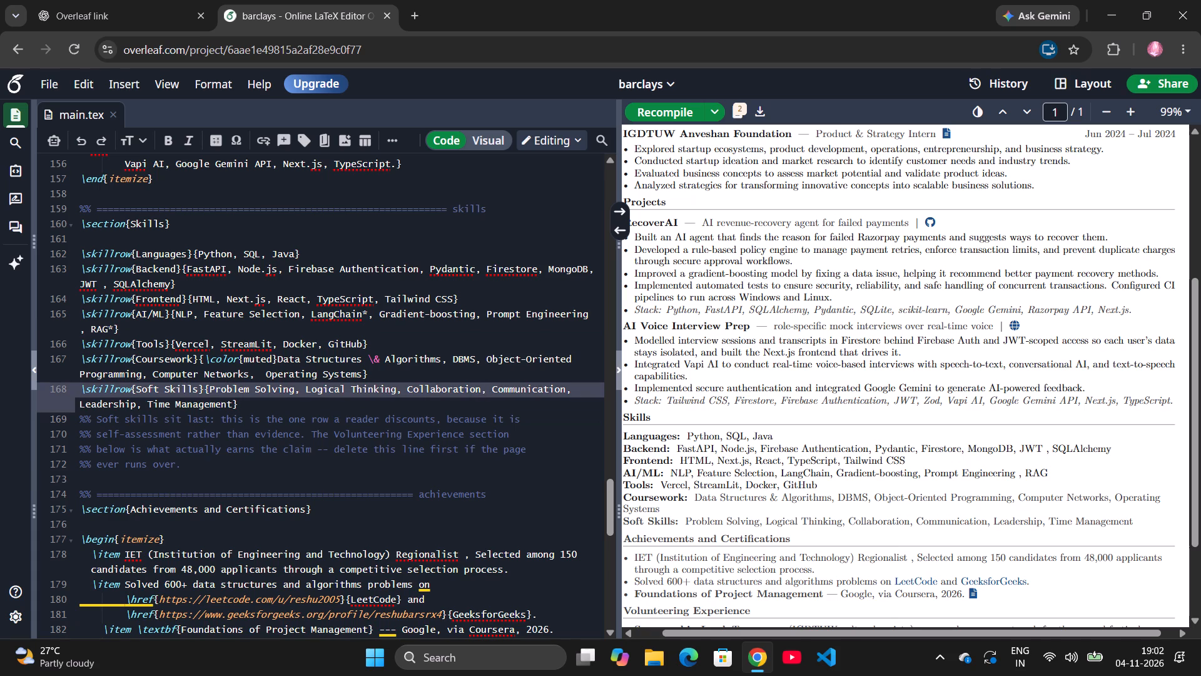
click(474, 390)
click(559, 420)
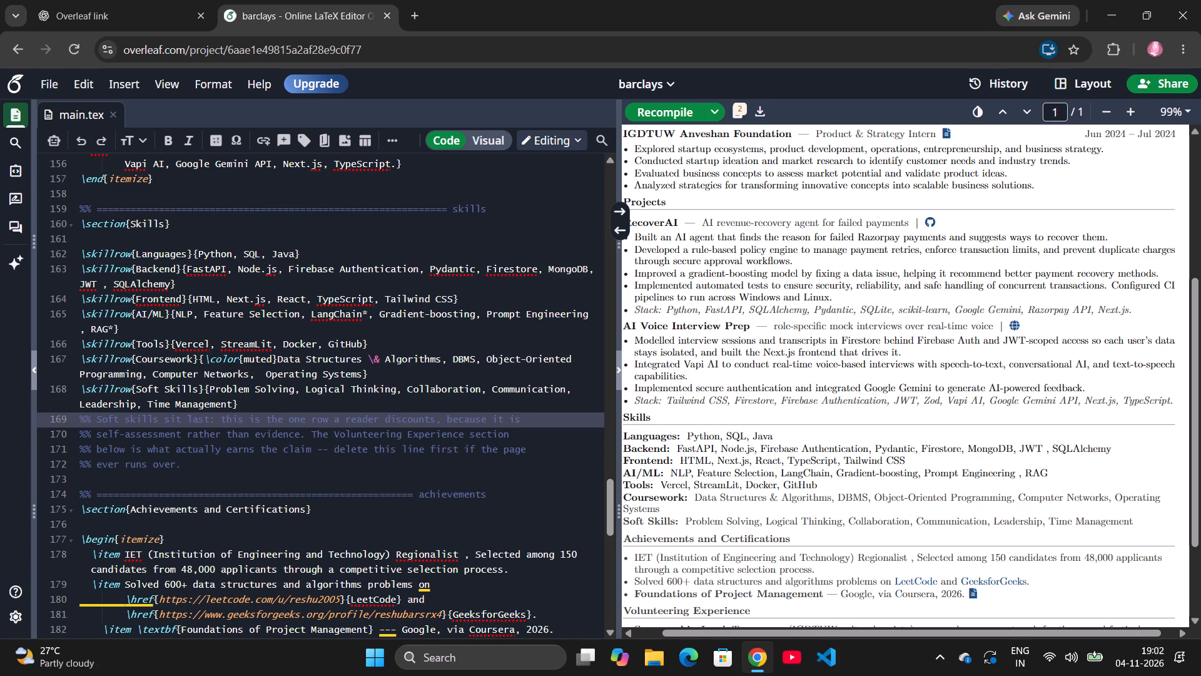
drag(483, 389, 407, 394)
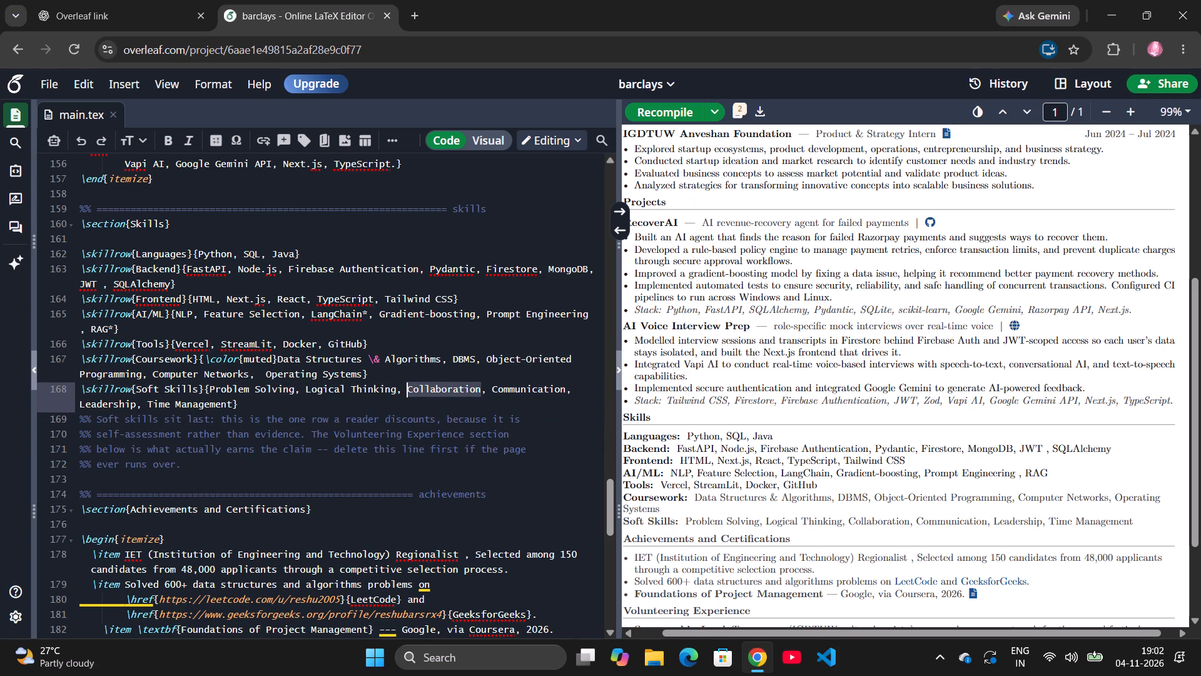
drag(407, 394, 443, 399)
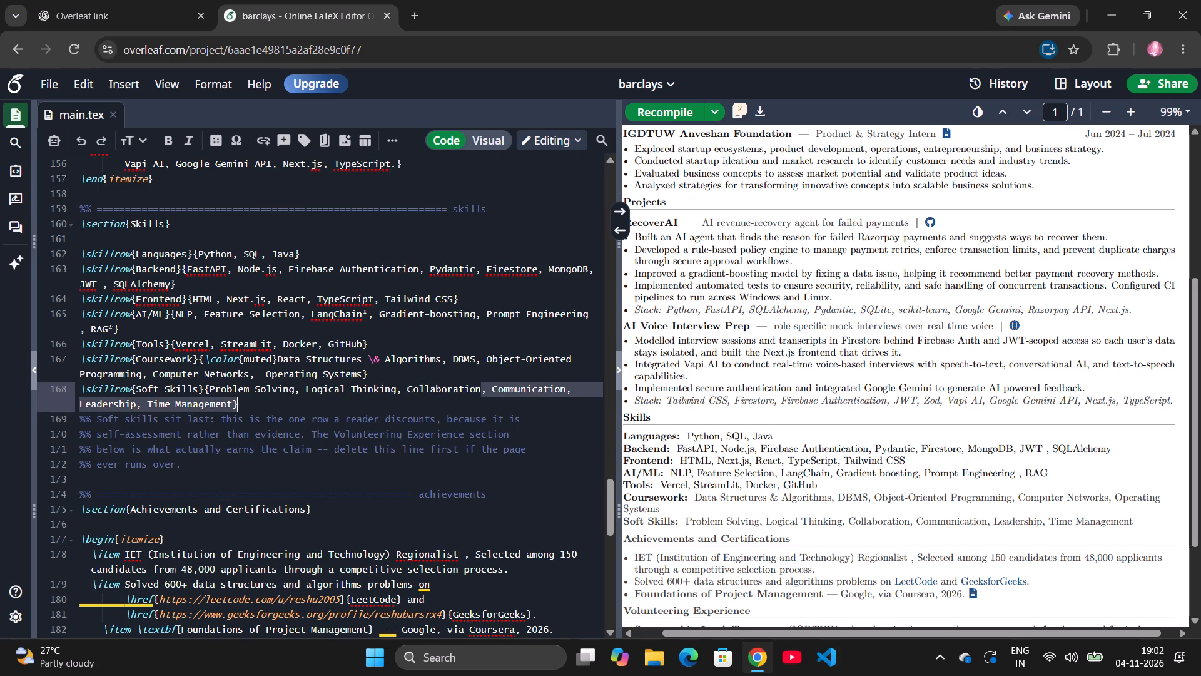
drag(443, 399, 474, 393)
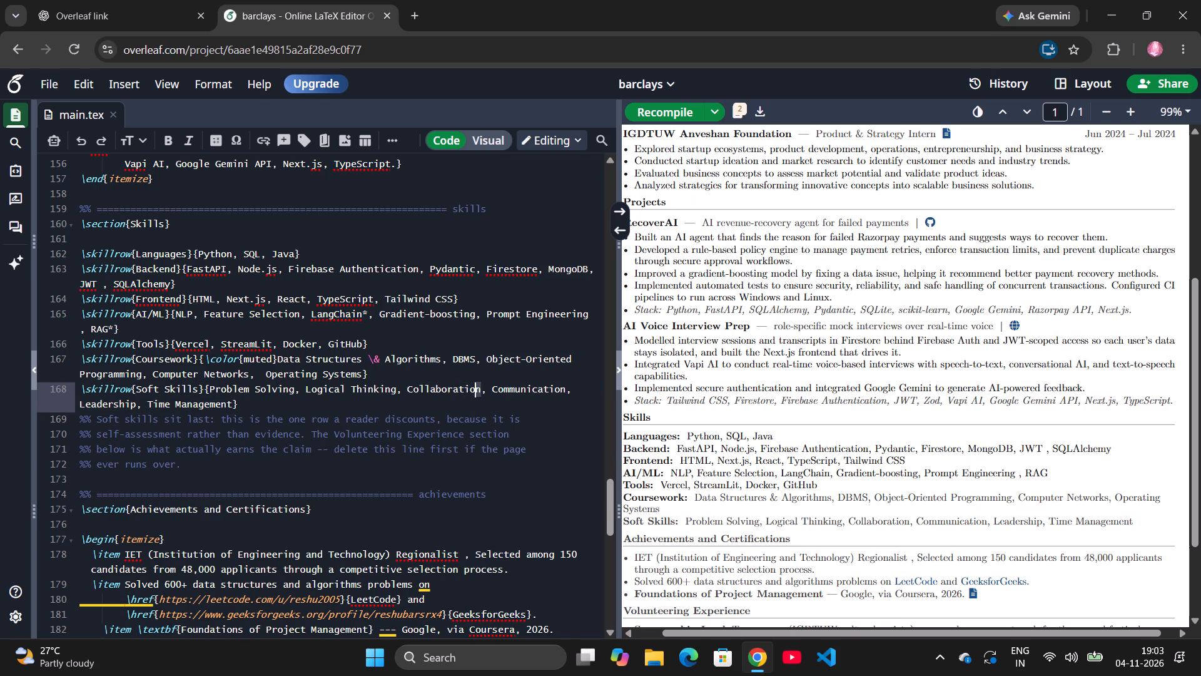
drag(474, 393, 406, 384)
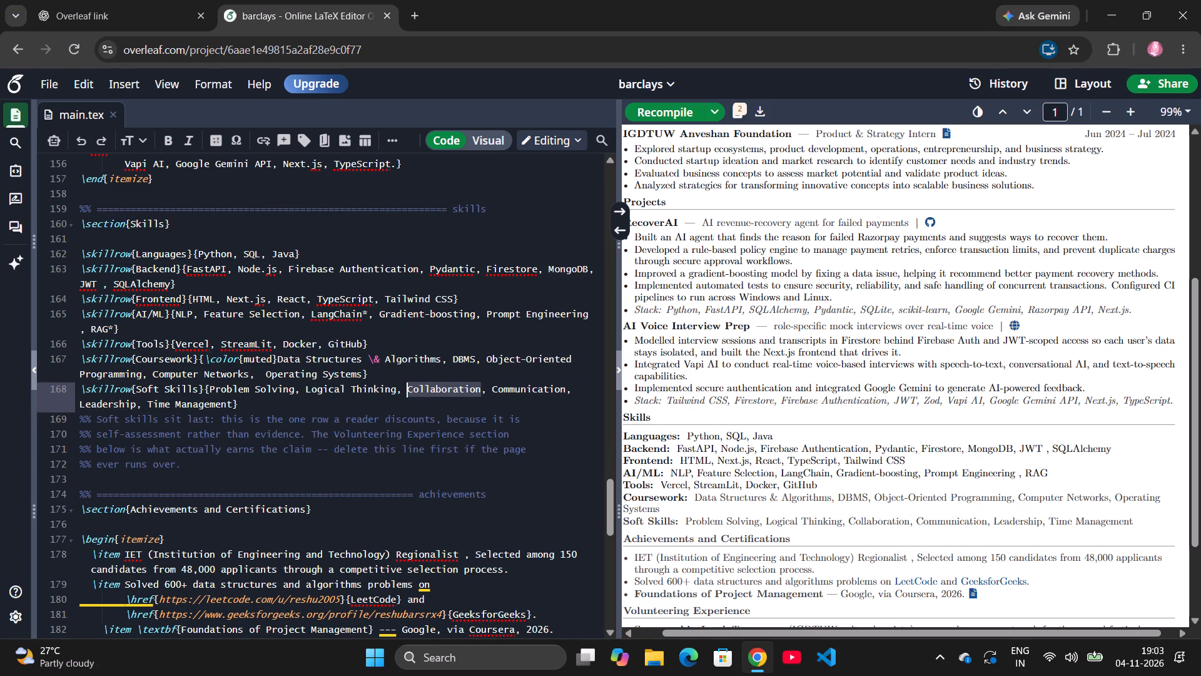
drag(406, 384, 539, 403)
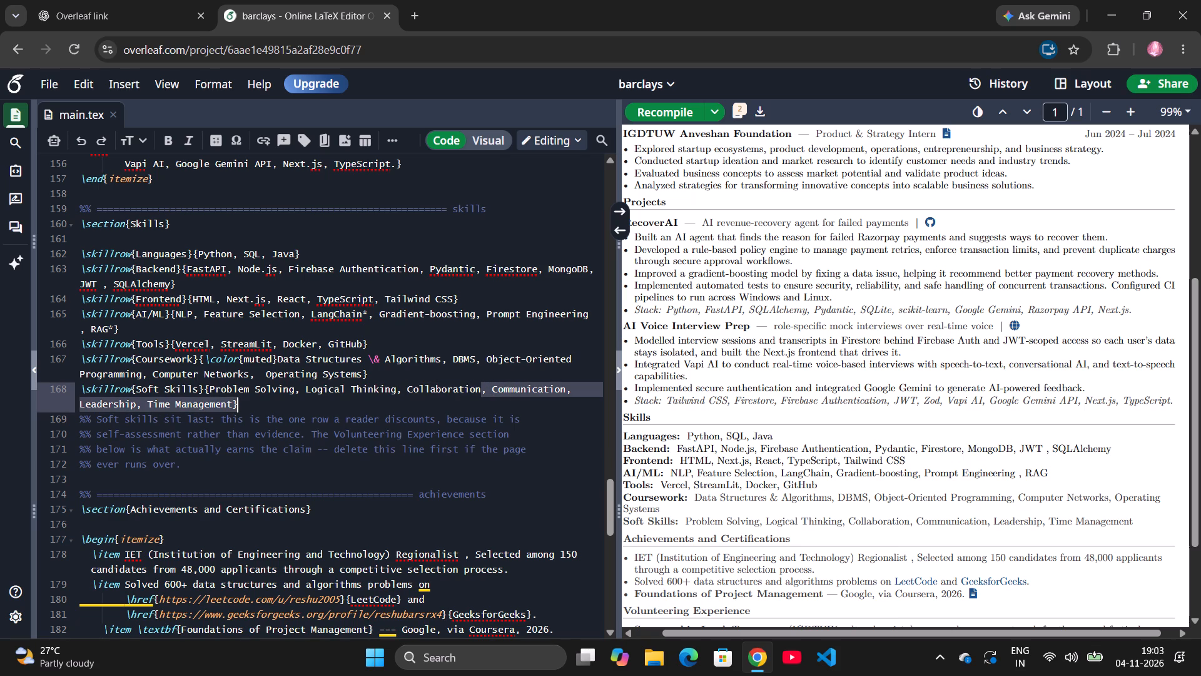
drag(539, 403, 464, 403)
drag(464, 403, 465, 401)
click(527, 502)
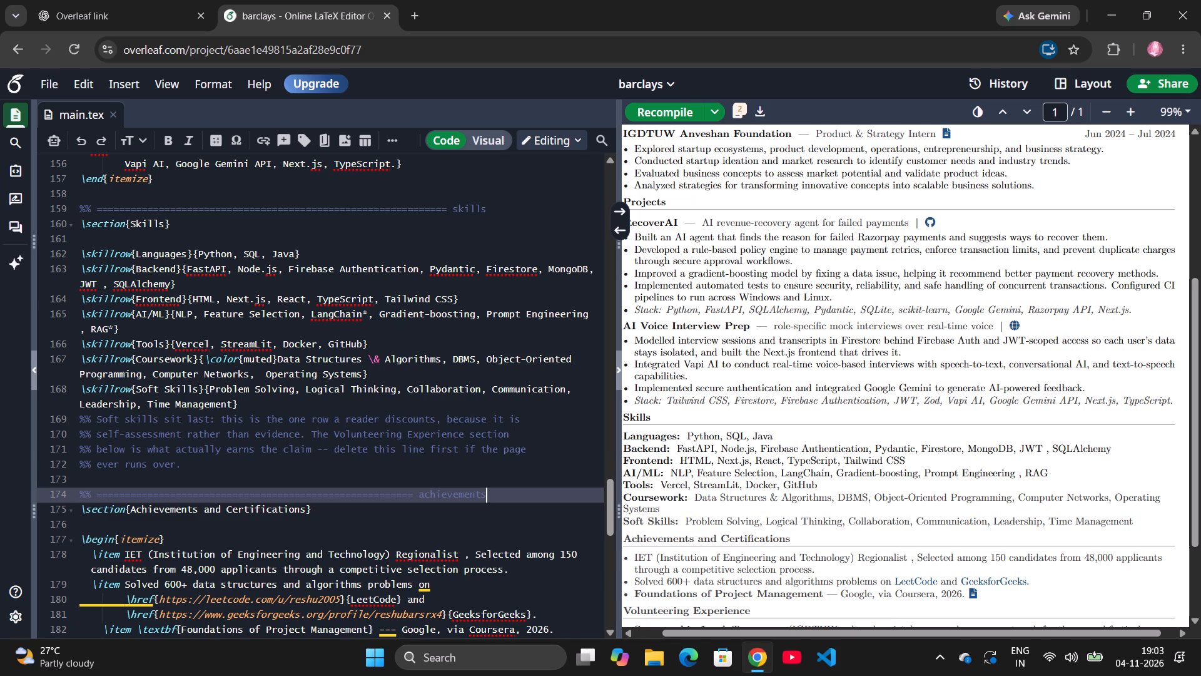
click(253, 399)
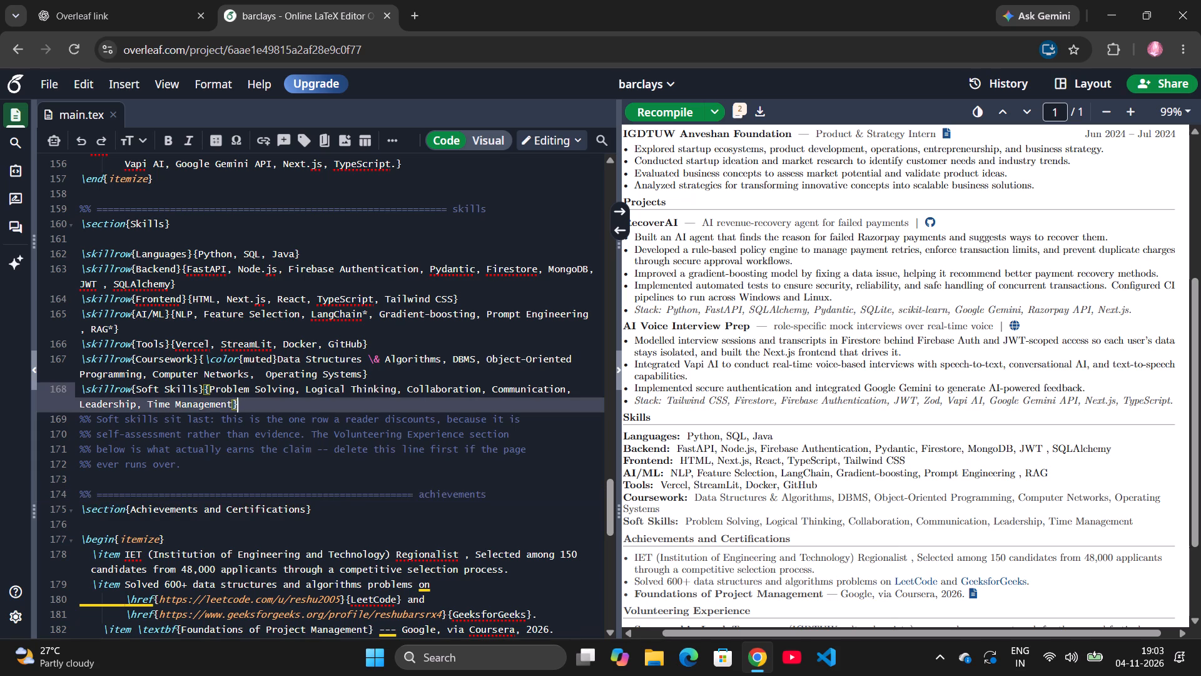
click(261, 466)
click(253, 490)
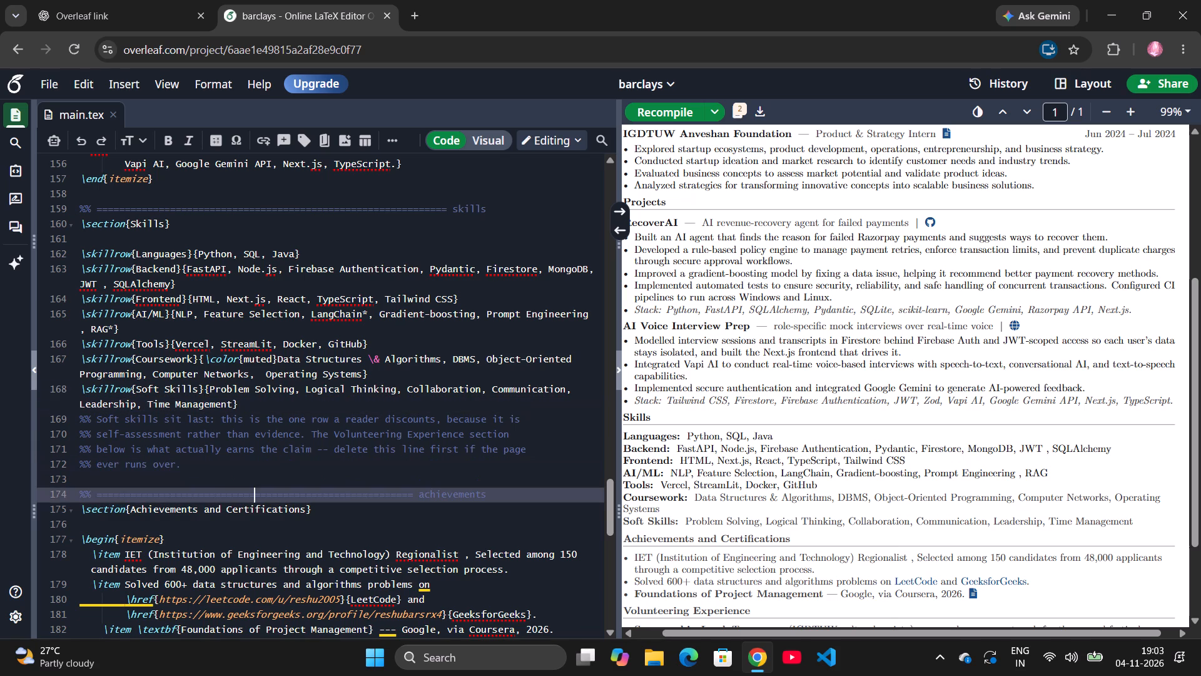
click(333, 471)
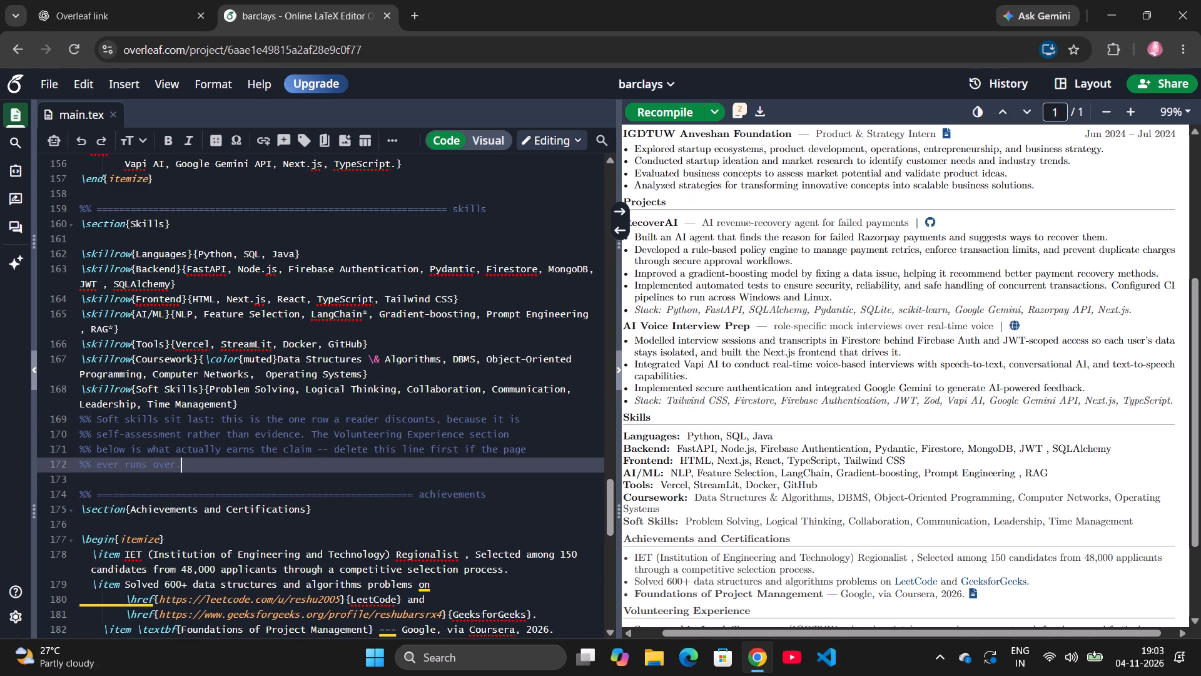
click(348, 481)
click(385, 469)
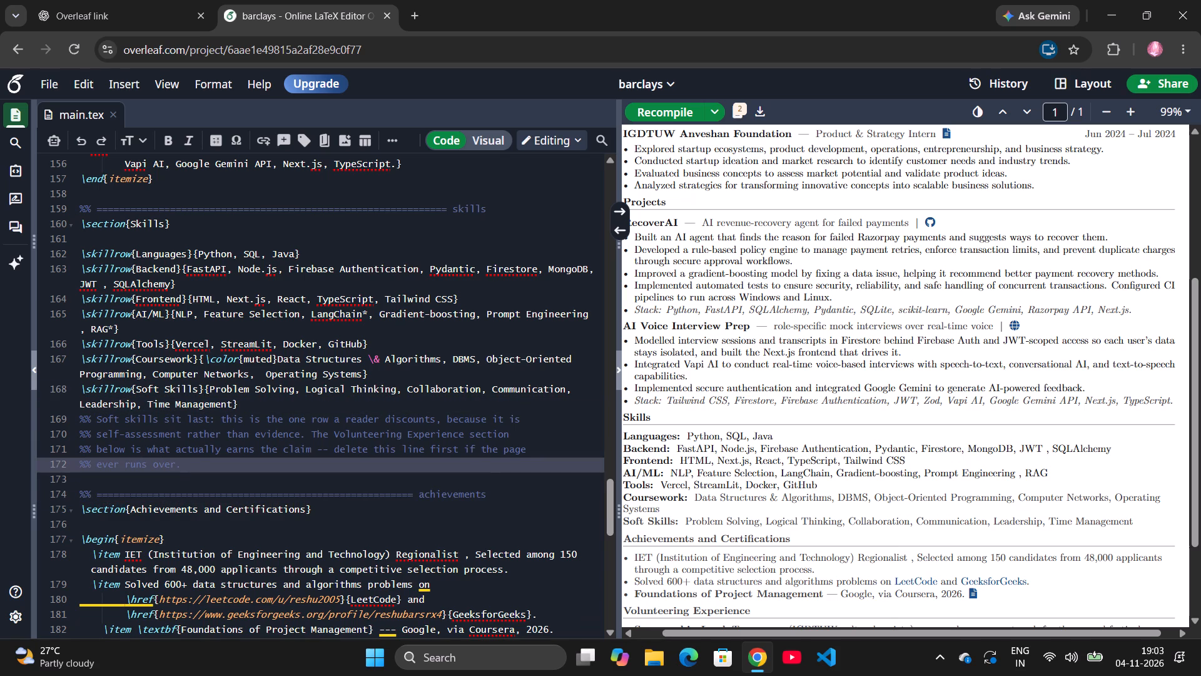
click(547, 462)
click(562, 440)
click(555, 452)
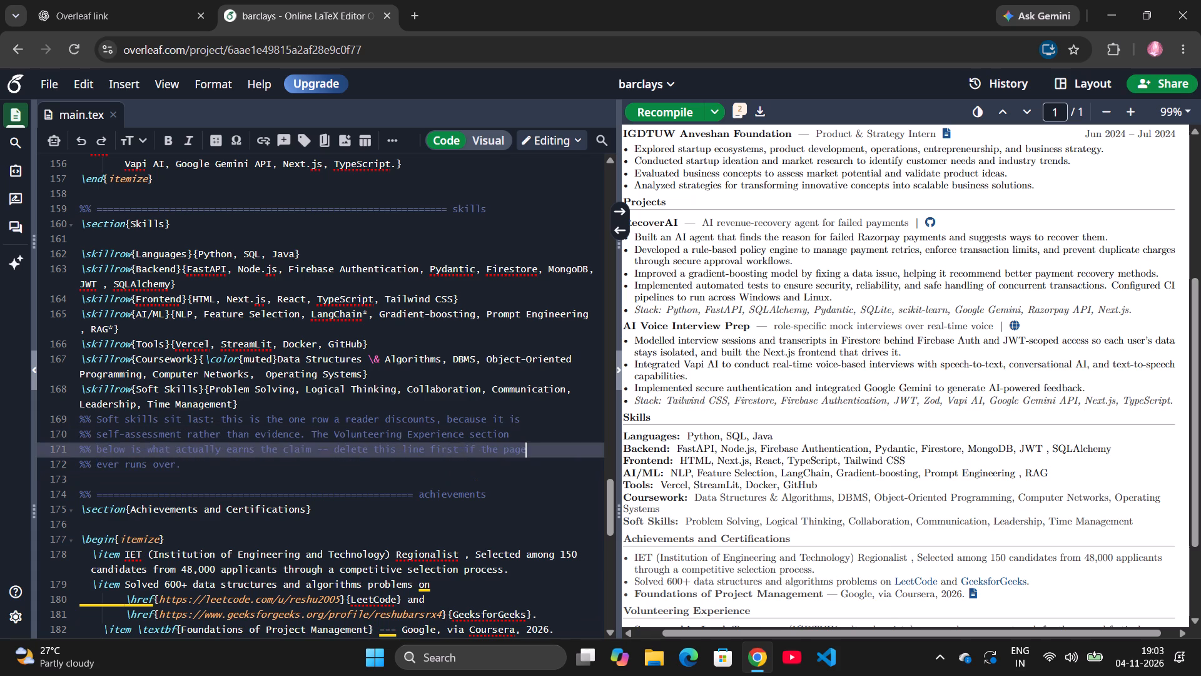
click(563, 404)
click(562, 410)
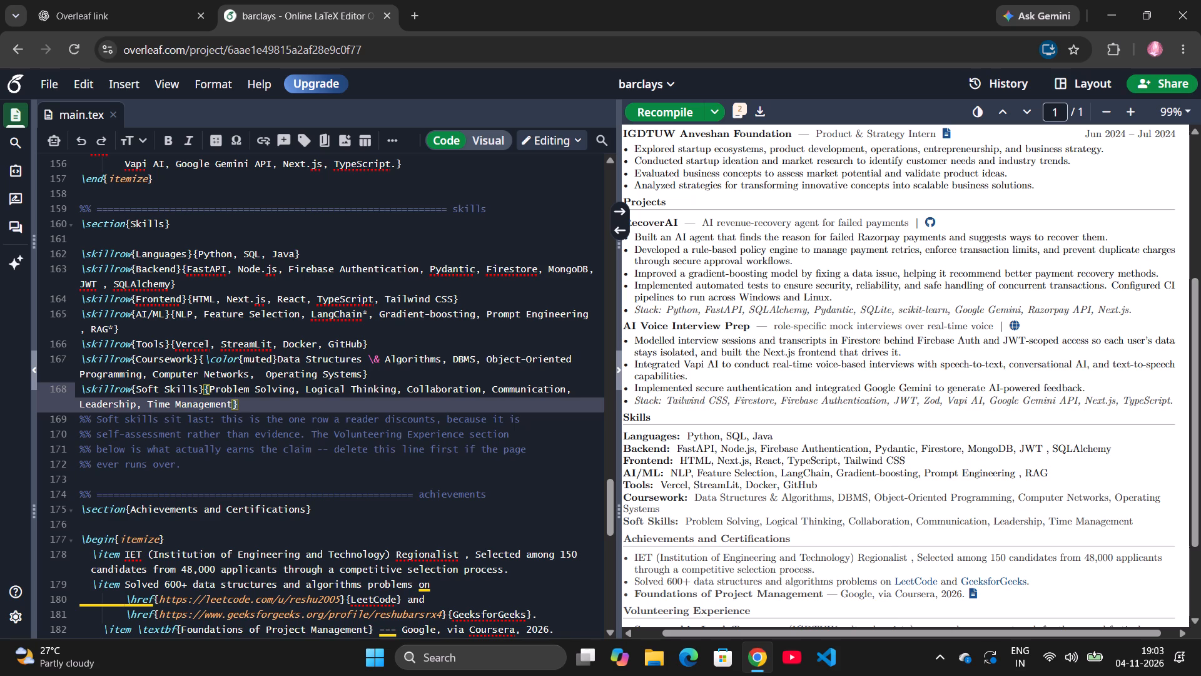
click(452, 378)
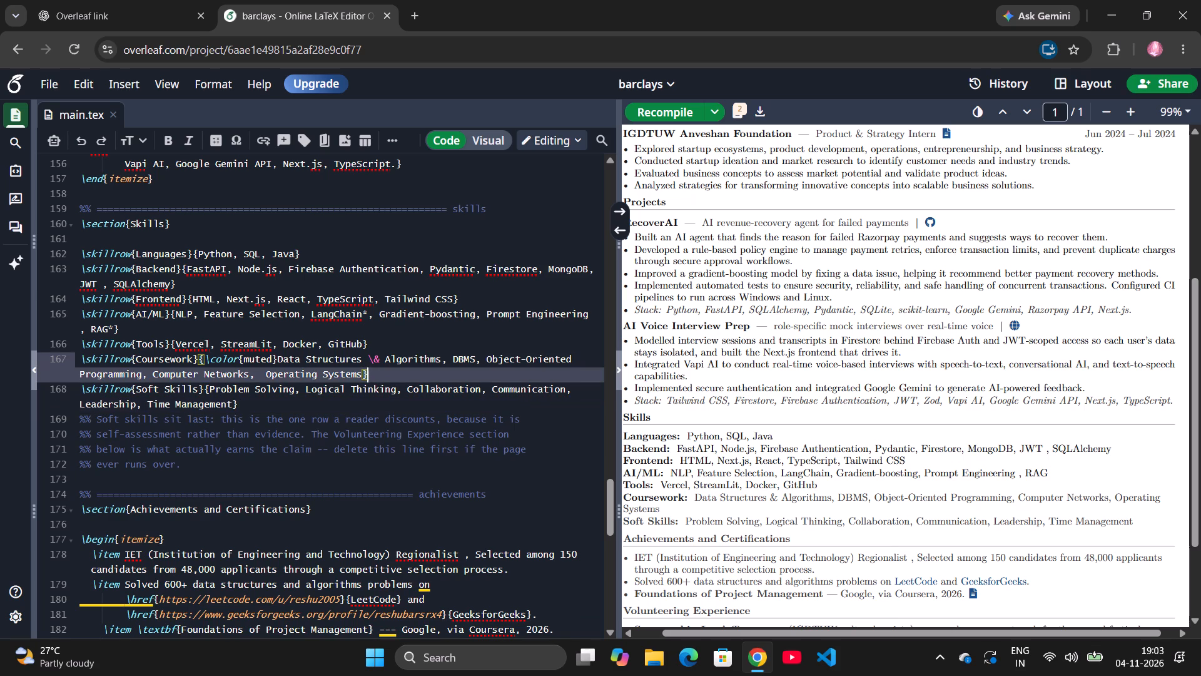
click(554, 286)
Recompile the resume and view the updated page down to the Volunteering Experience section in the PDF preview.
click(666, 111)
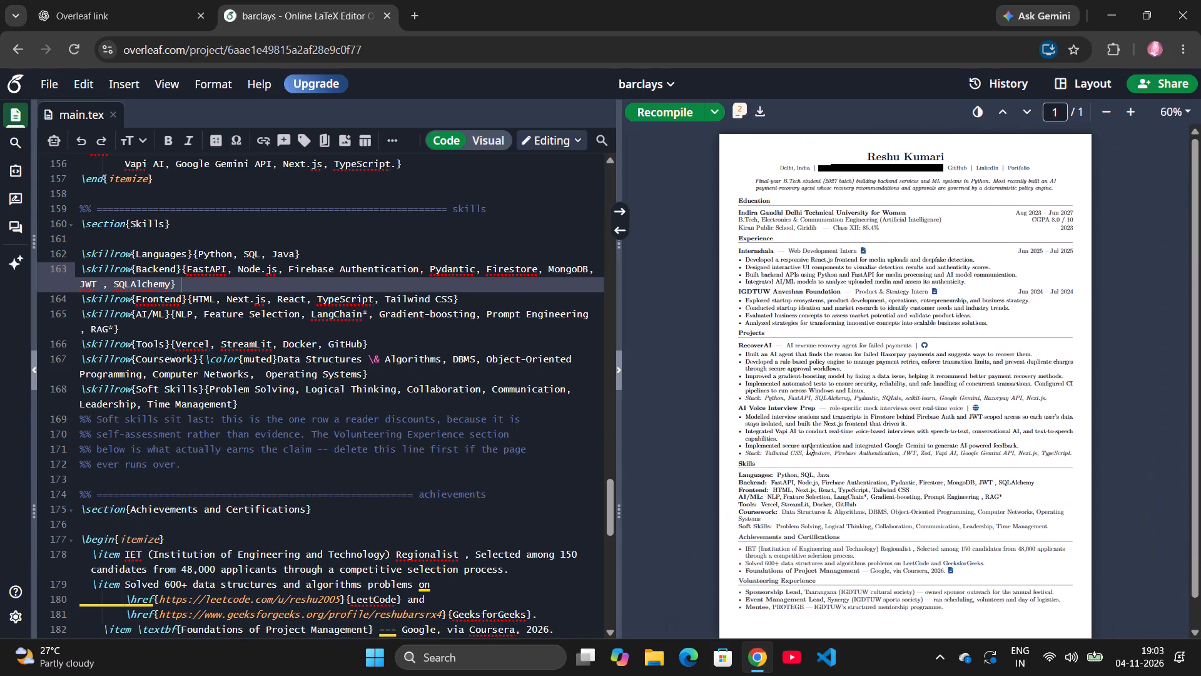
scroll(808, 444, down, 1)
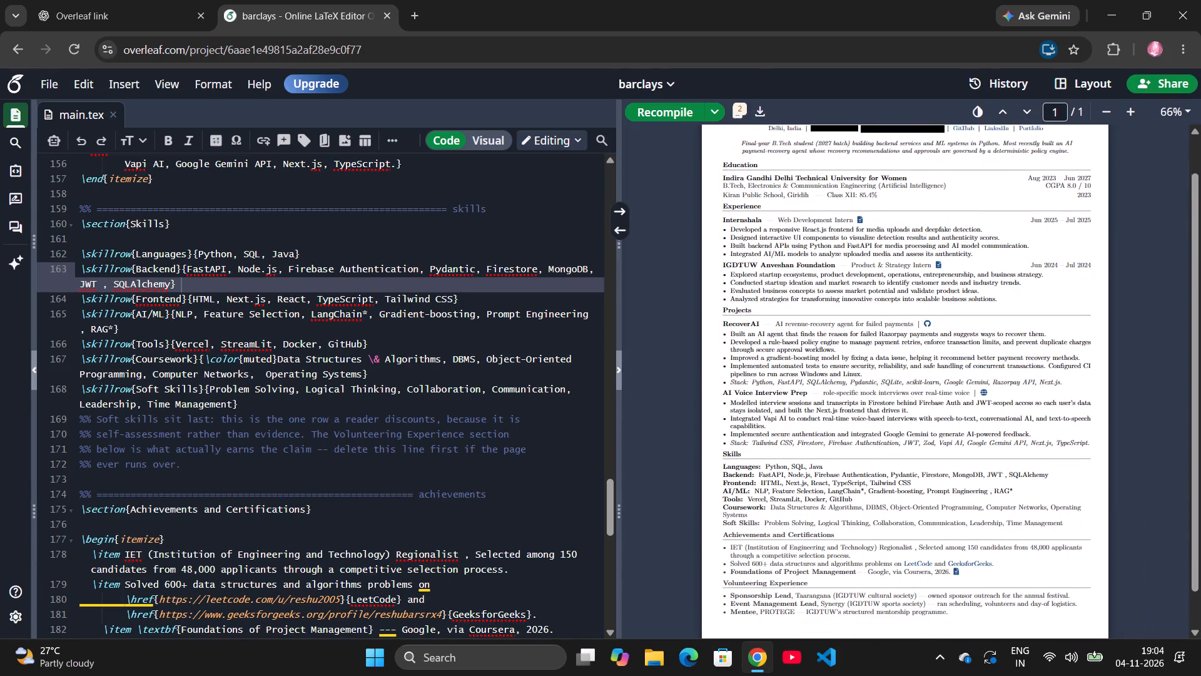
scroll(808, 444, down, 1)
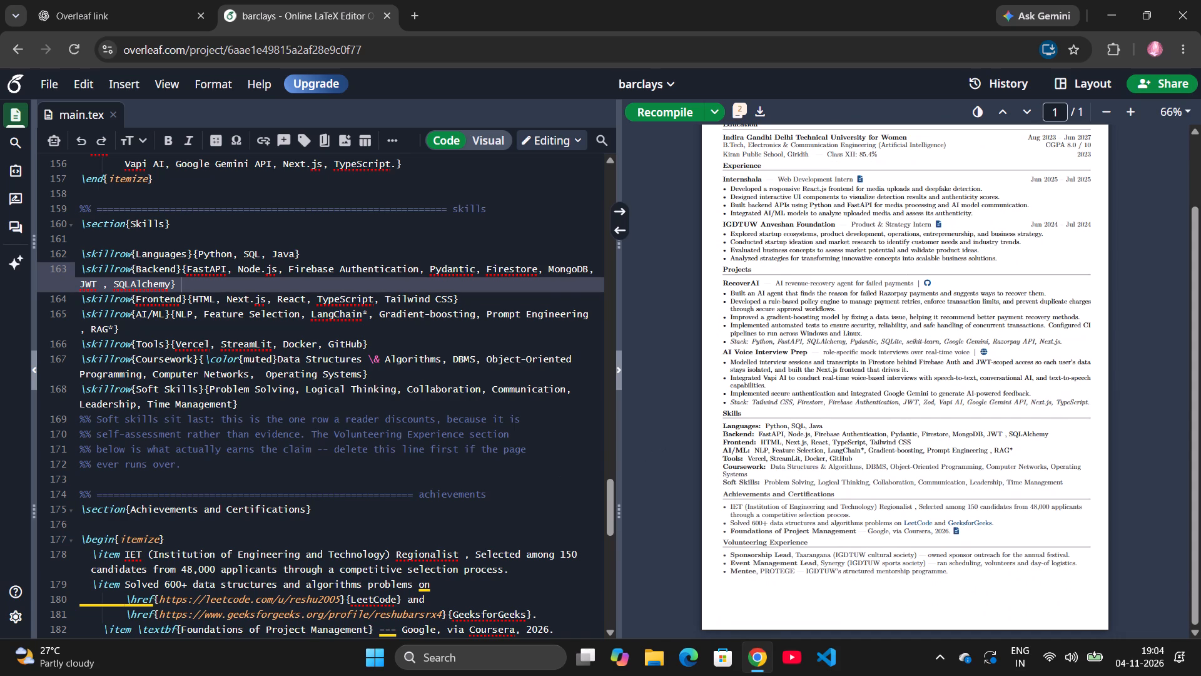
Change the bold role "Mentee" to "Mentor" in the PROTEGE item of the Volunteering Experience list in main.tex.
scroll(441, 515, down, 5)
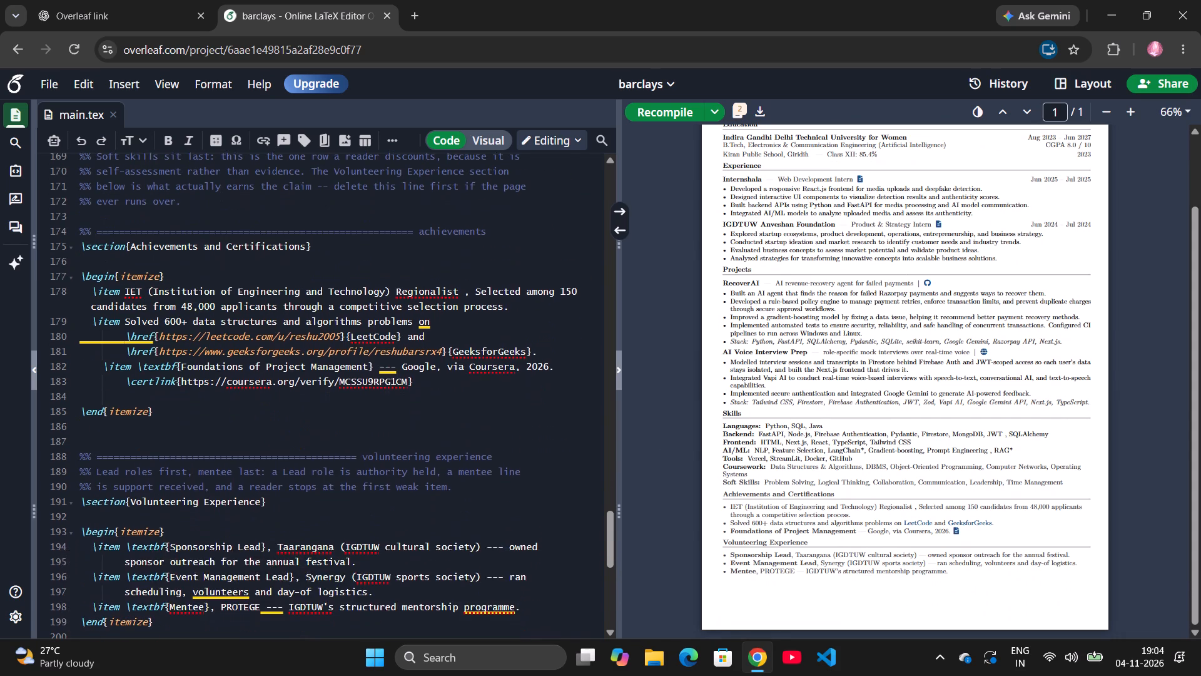
scroll(441, 515, down, 1)
scroll(441, 515, up, 5)
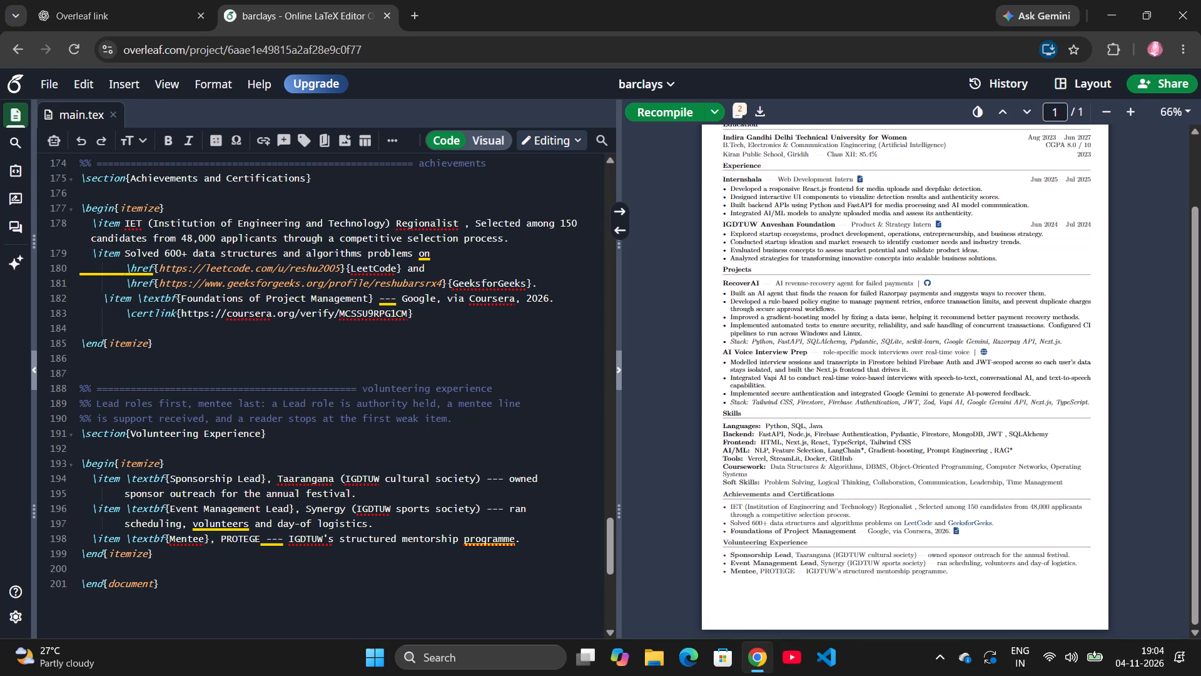
click(202, 541)
key(BackSpace)
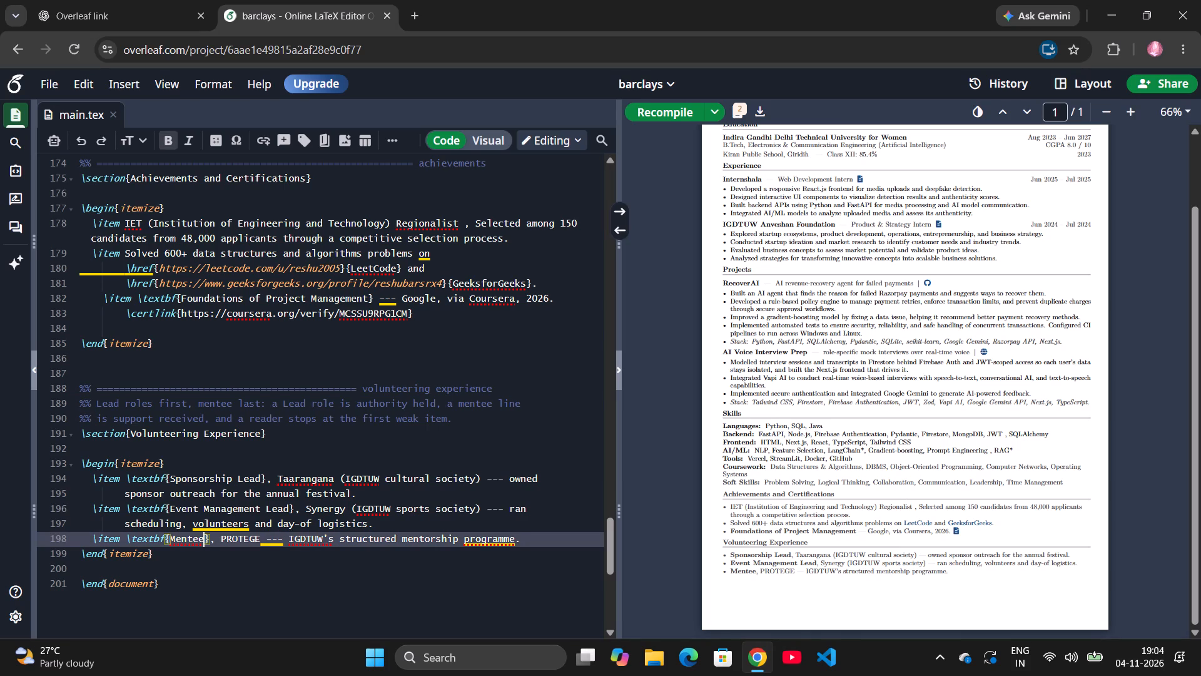
key(BackSpace)
text(OR)
key(BackSpace)
key(BackSpace)
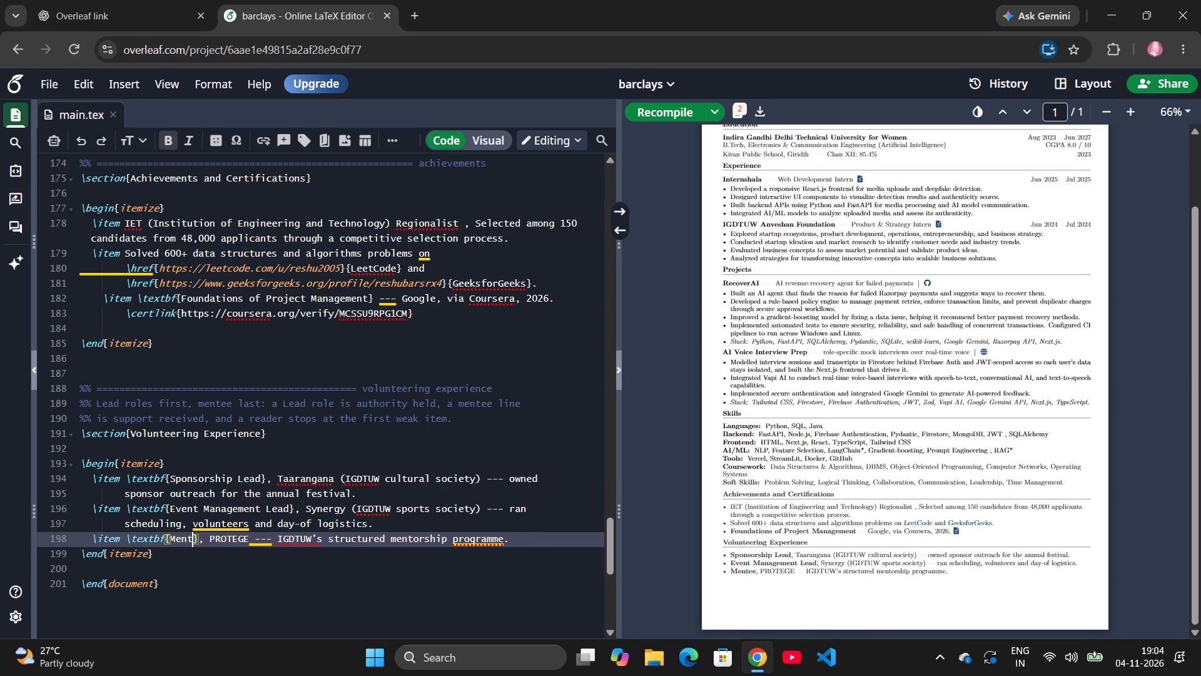
text(or)
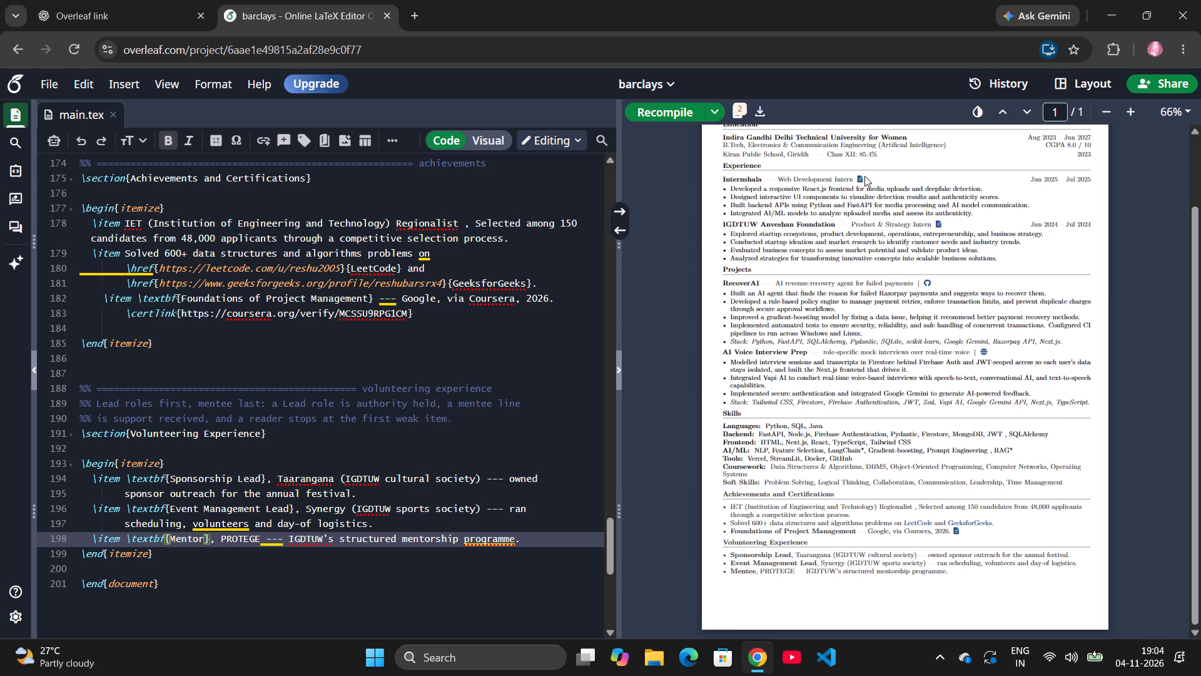
Recompile the resume and check the Skills, Achievements and Volunteering Experience sections in the PDF preview.
click(672, 116)
scroll(925, 480, down, 2)
scroll(925, 480, right, 2)
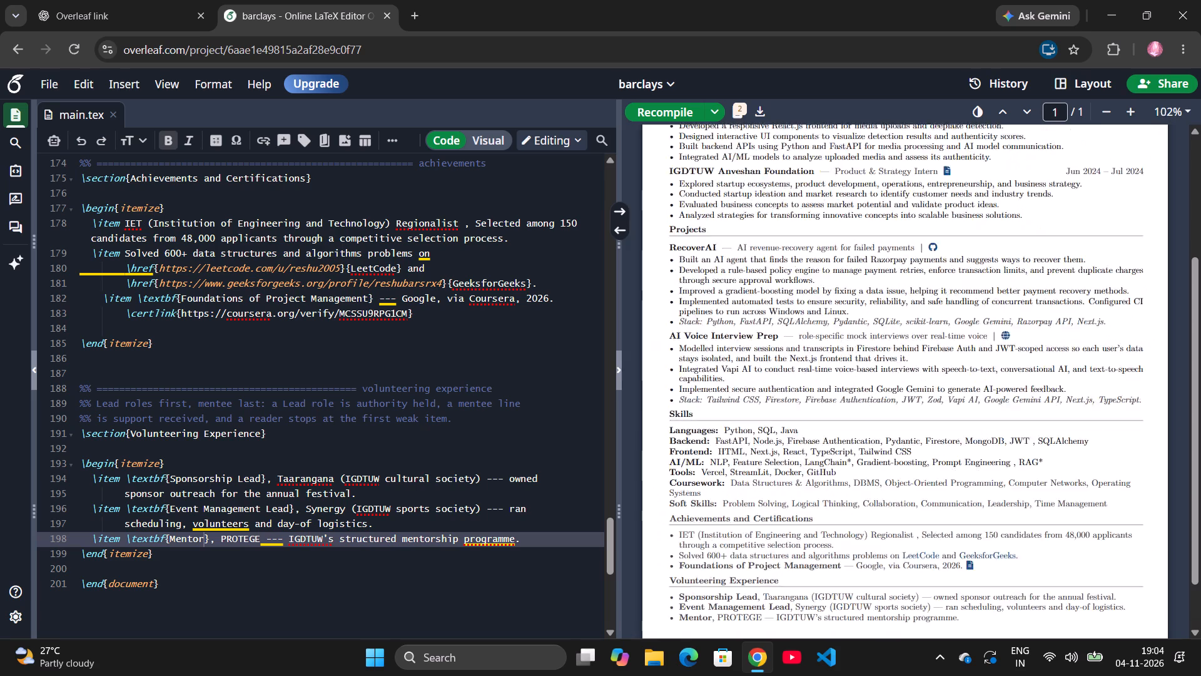
scroll(1028, 498, down, 1)
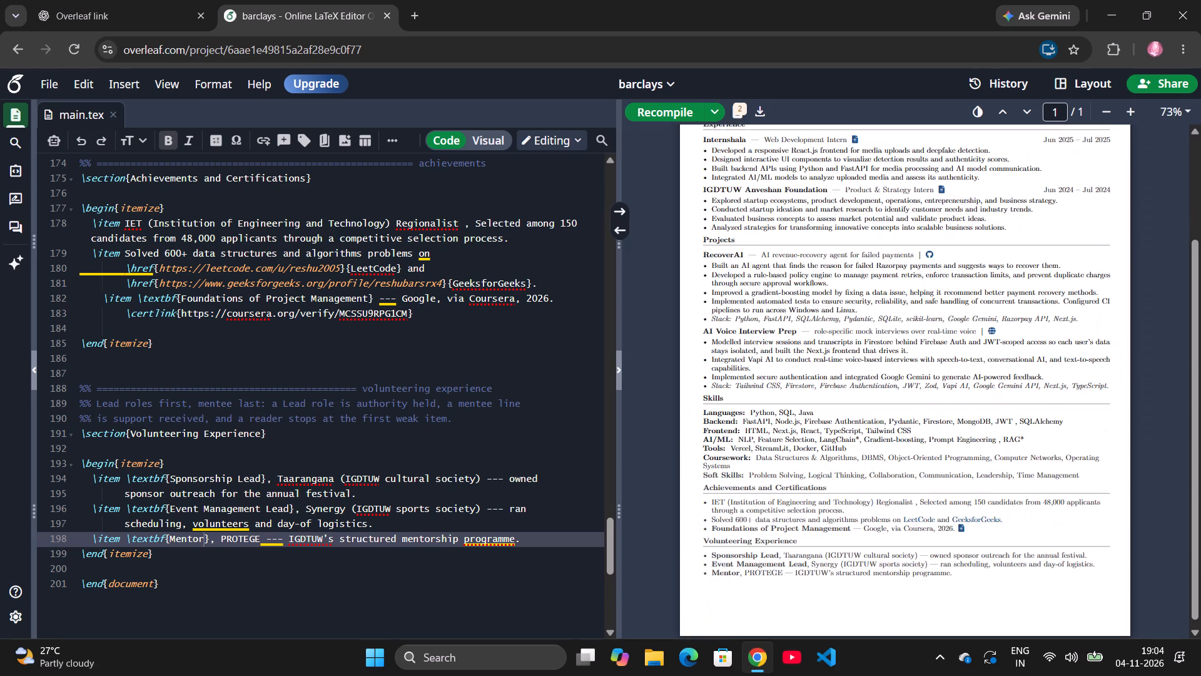
scroll(1028, 498, down, 1)
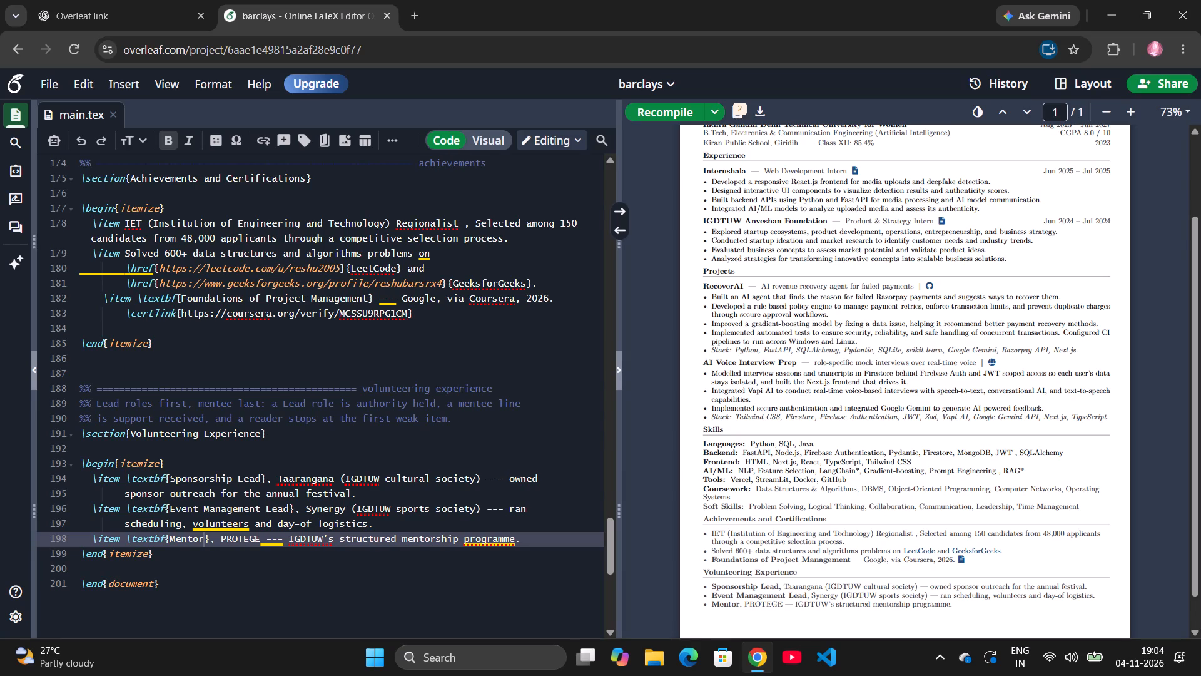
Recompile the resume again and inspect the Projects and Skills sections enlarged in the PDF preview.
click(475, 265)
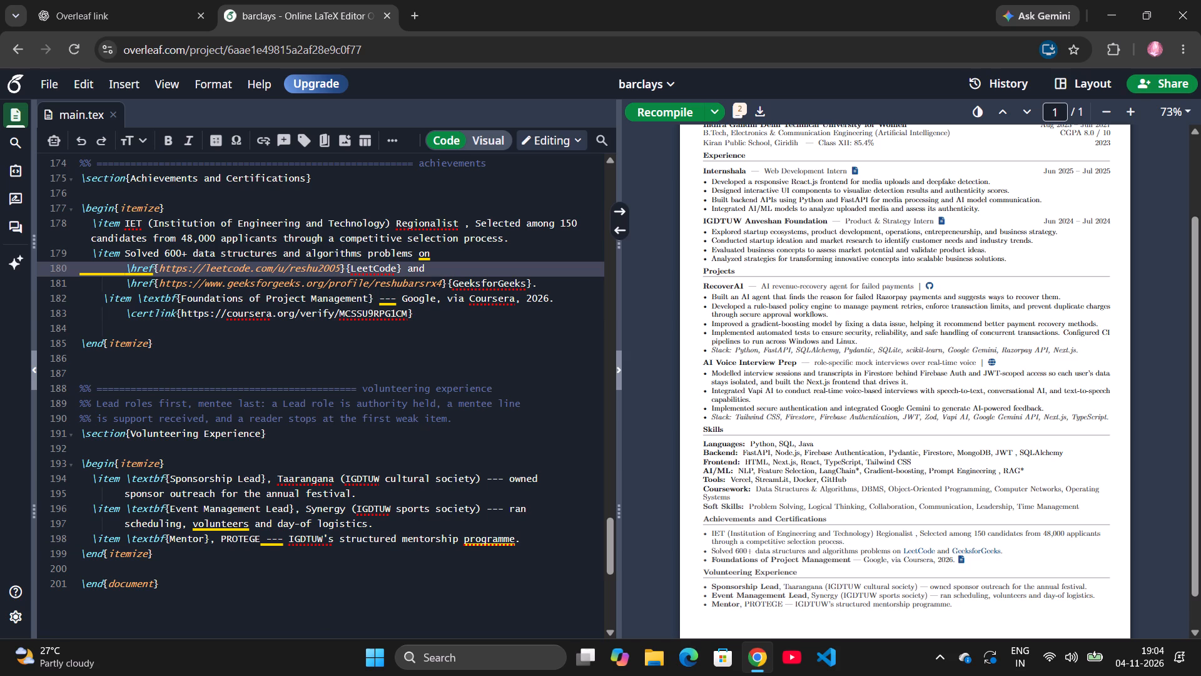
click(539, 320)
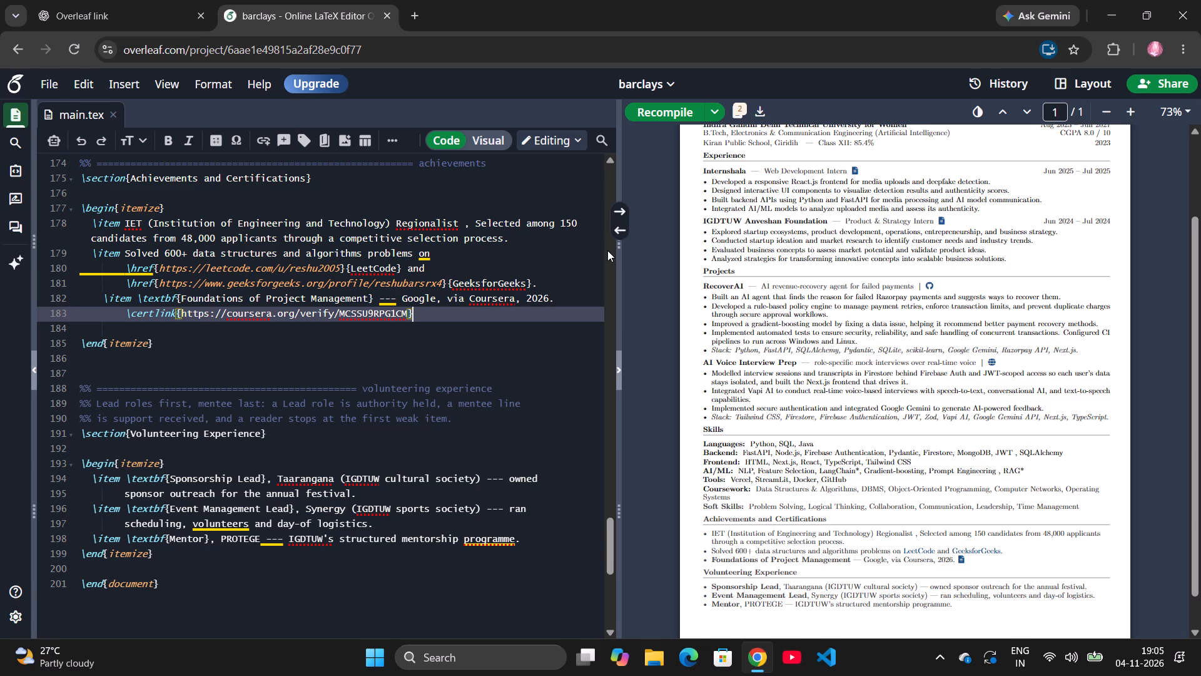
click(663, 112)
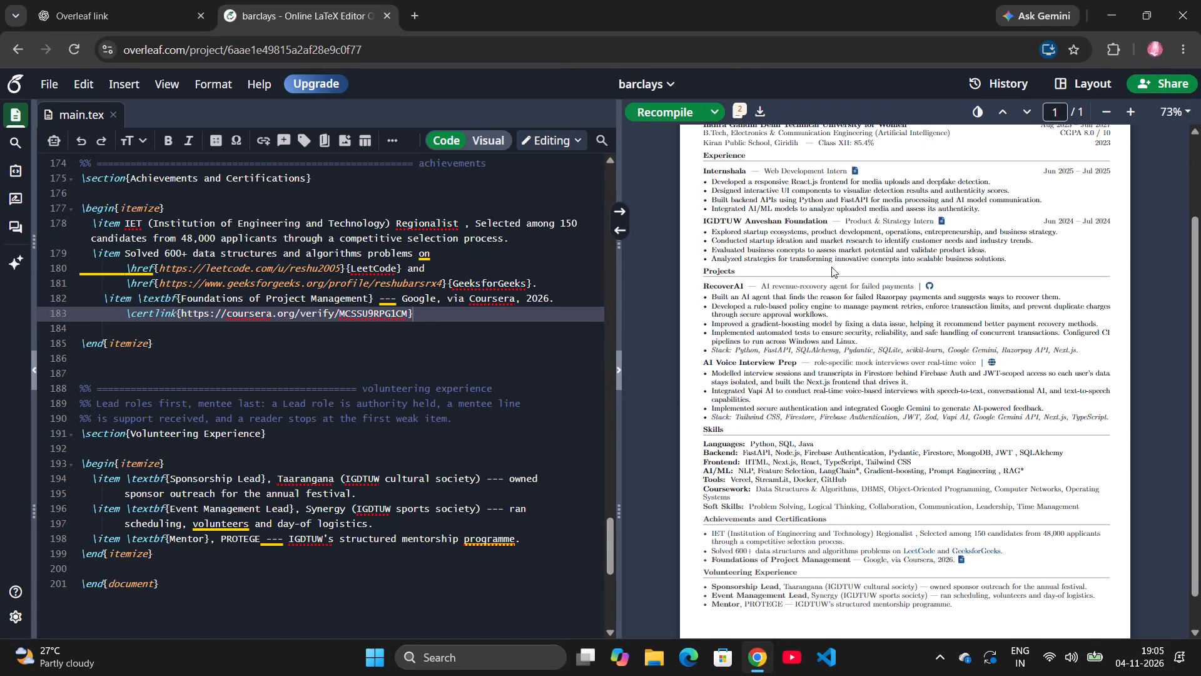
scroll(884, 460, down, 2)
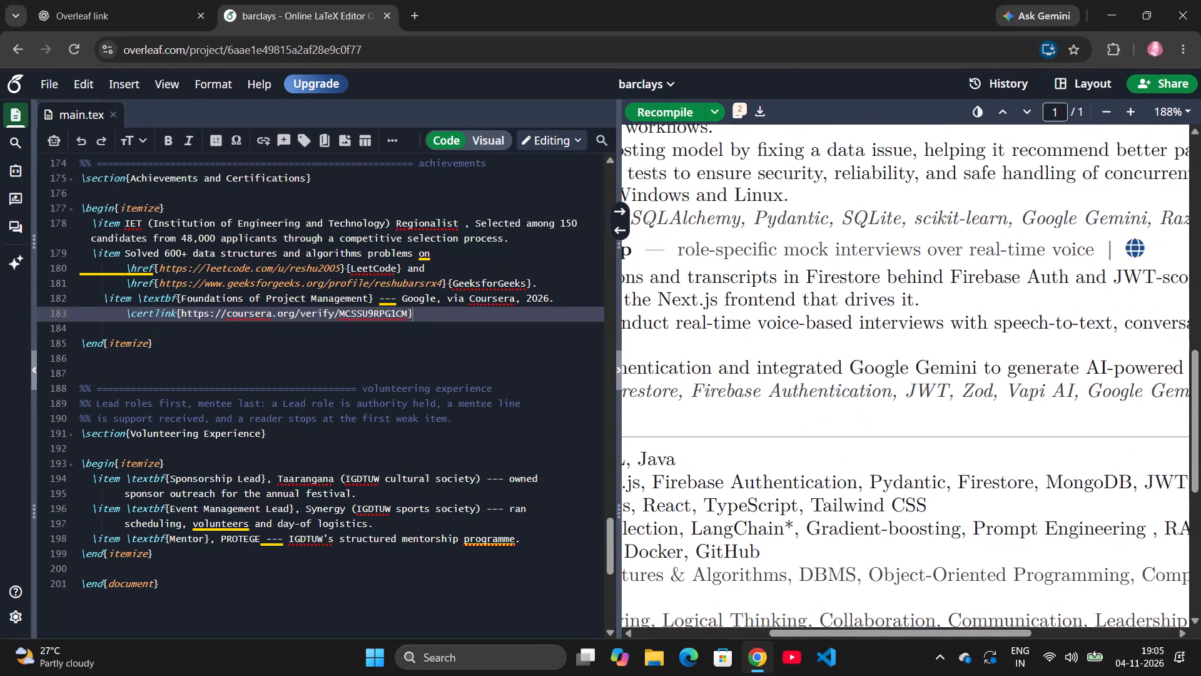
Jump from Pydantic in the PDF preview to its source and delete it from the Backend skills row in main.tex.
double_click(923, 488)
click(923, 488)
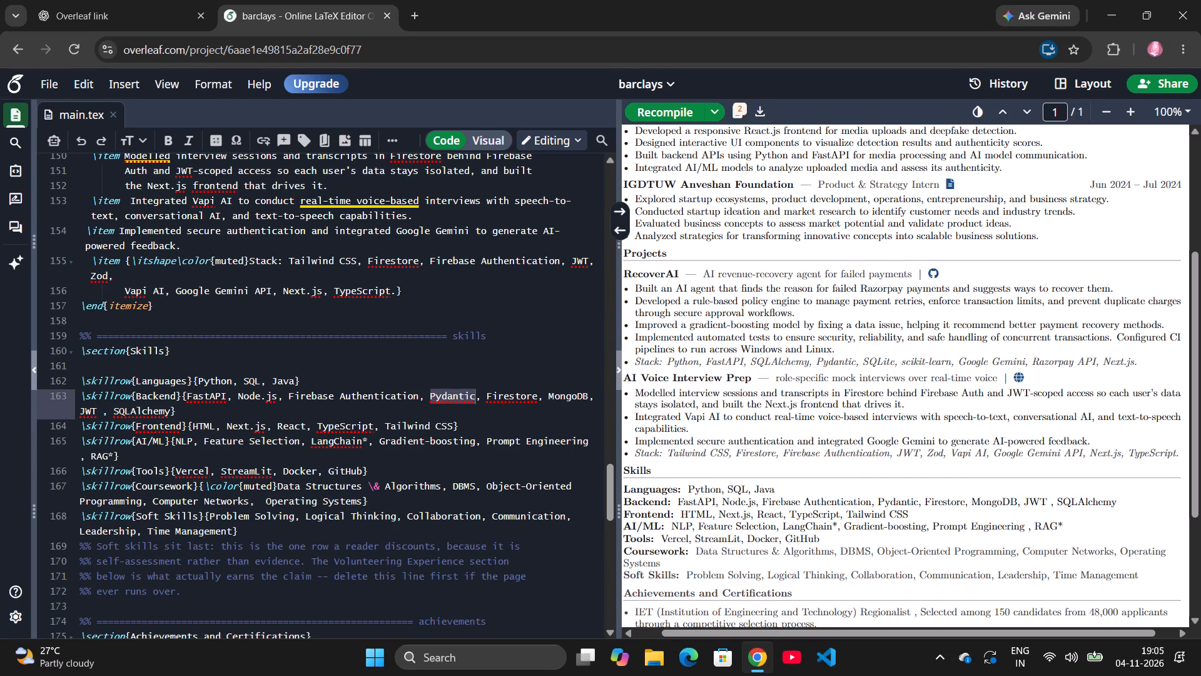
key(BackSpace)
click(477, 397)
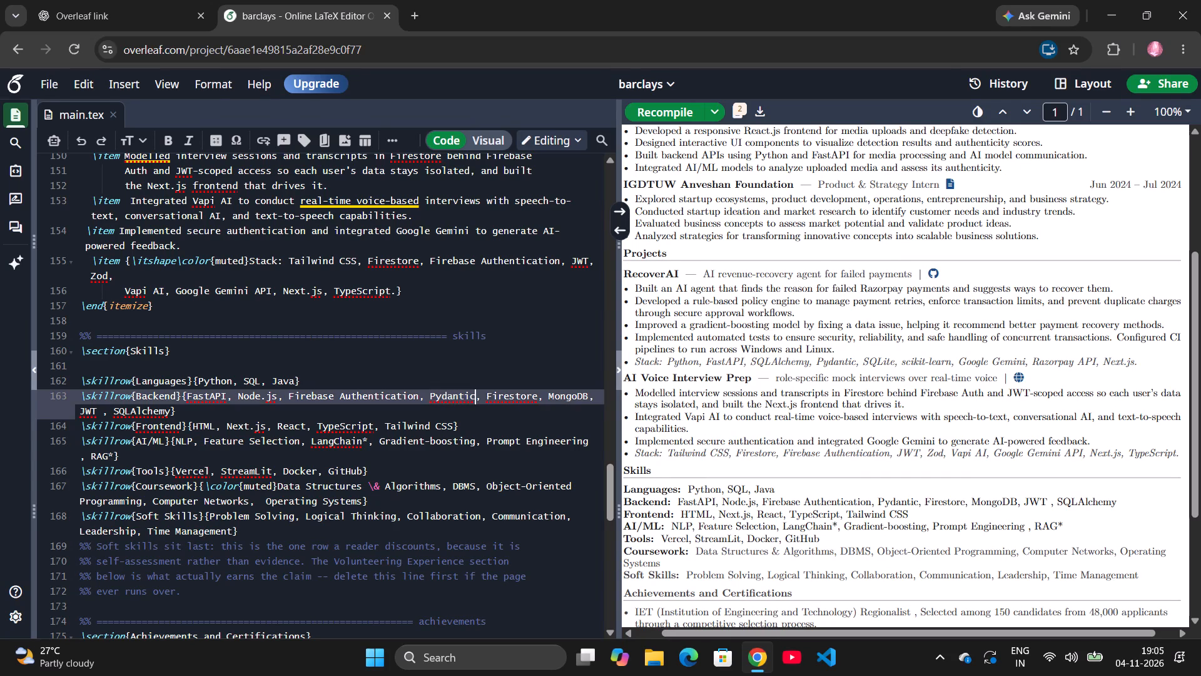
drag(477, 397, 437, 397)
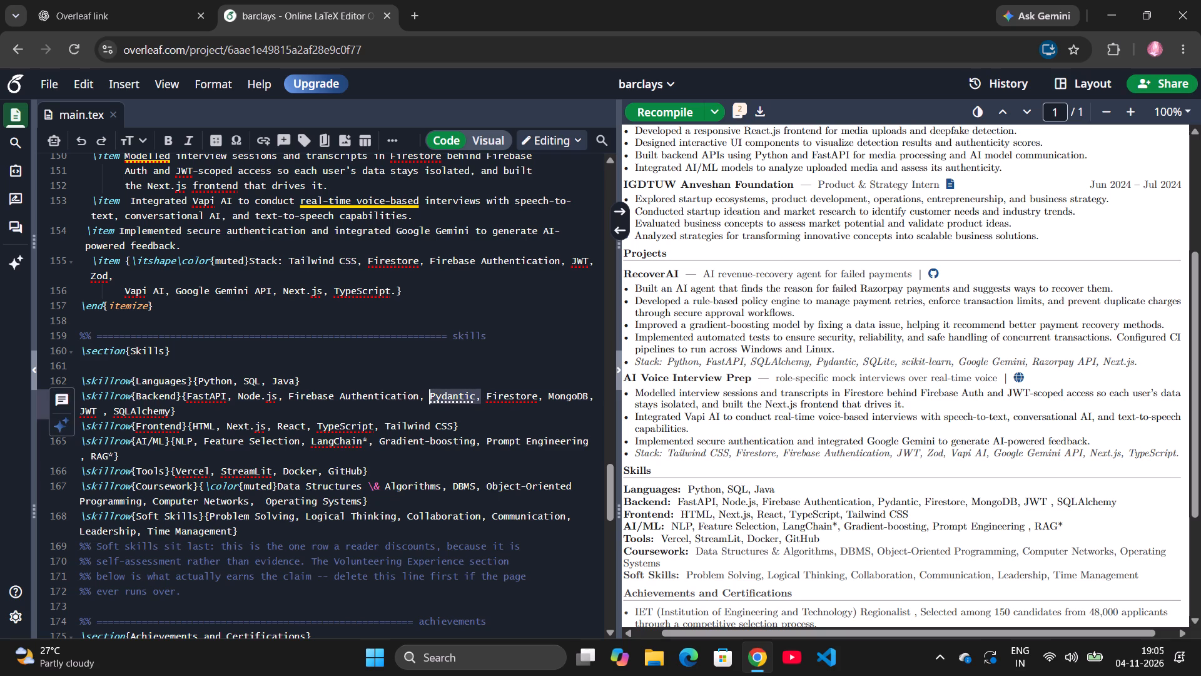
key(BackSpace)
key(BackSpace)
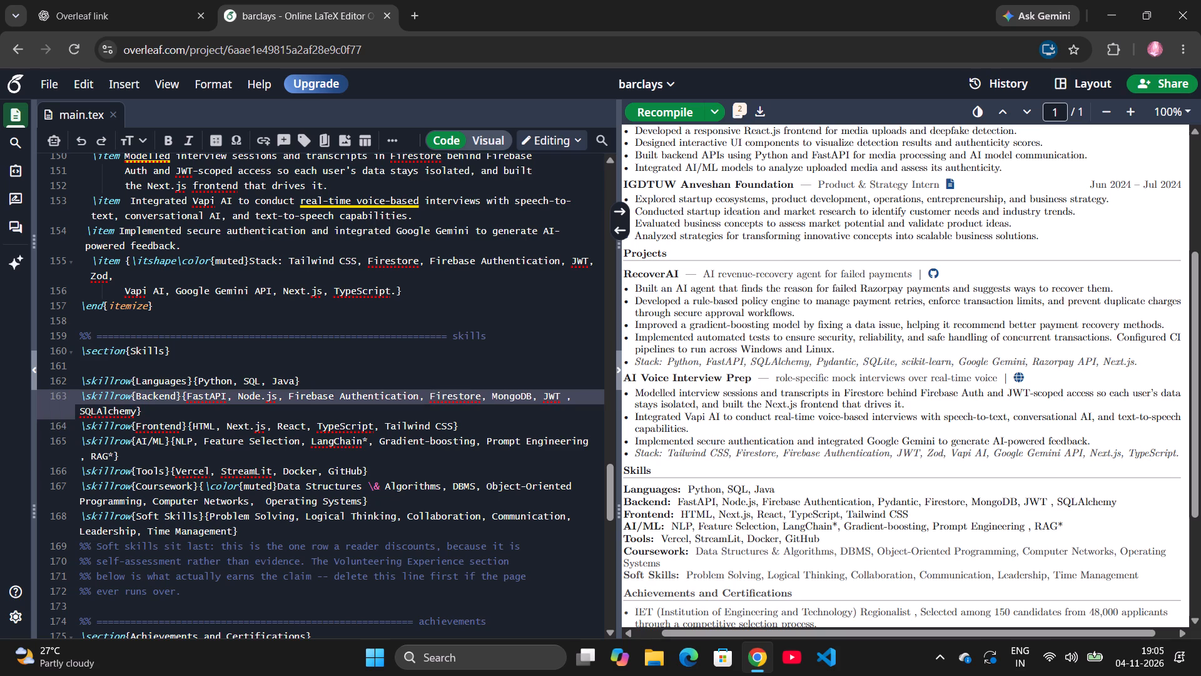
Delete Pydantic and its trailing comma from the RecoverAI project's Stack line in main.tex.
scroll(479, 374, up, 3)
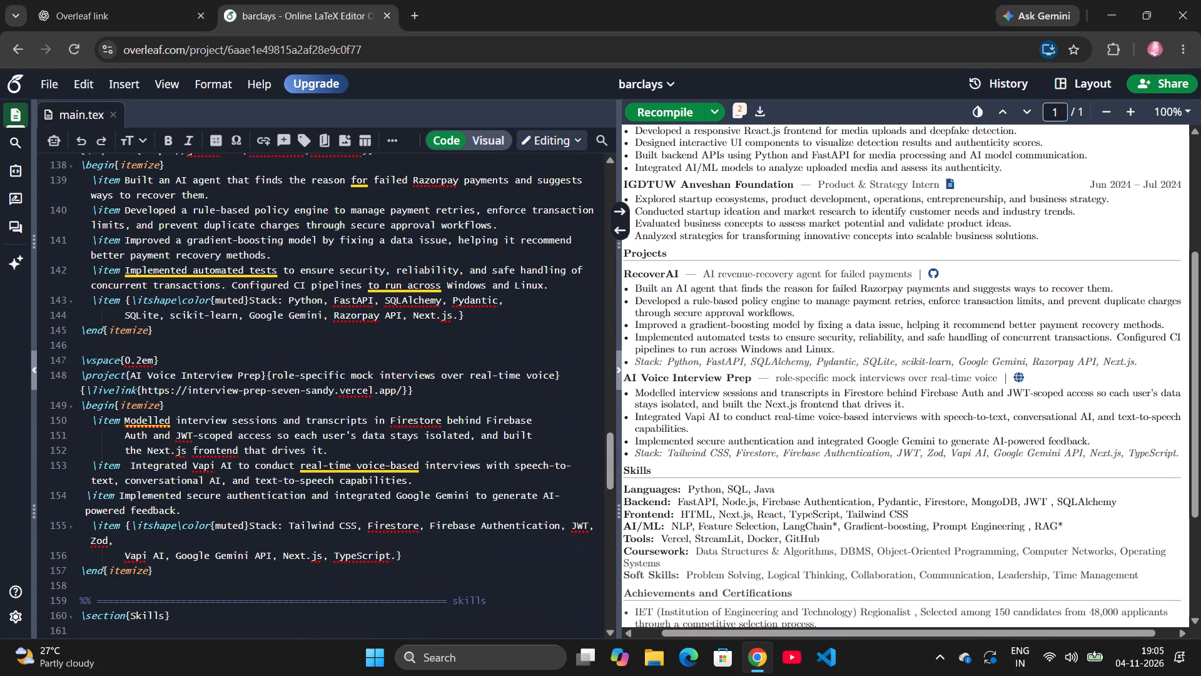
drag(505, 305, 505, 305)
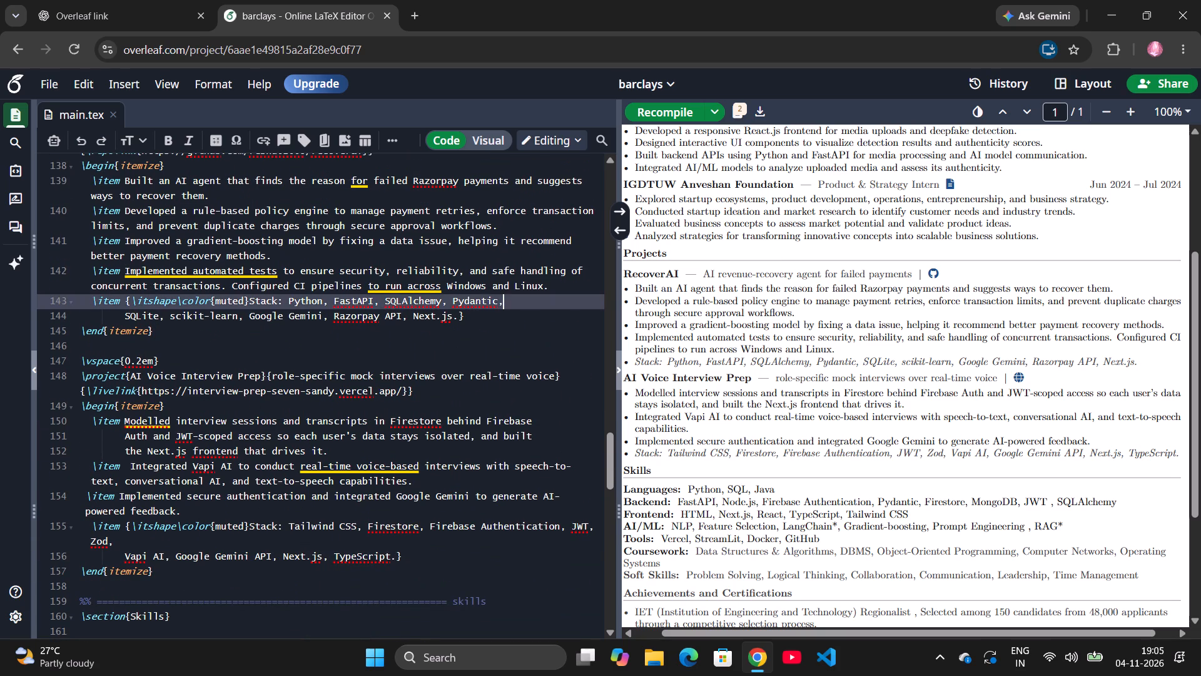
drag(505, 305, 452, 295)
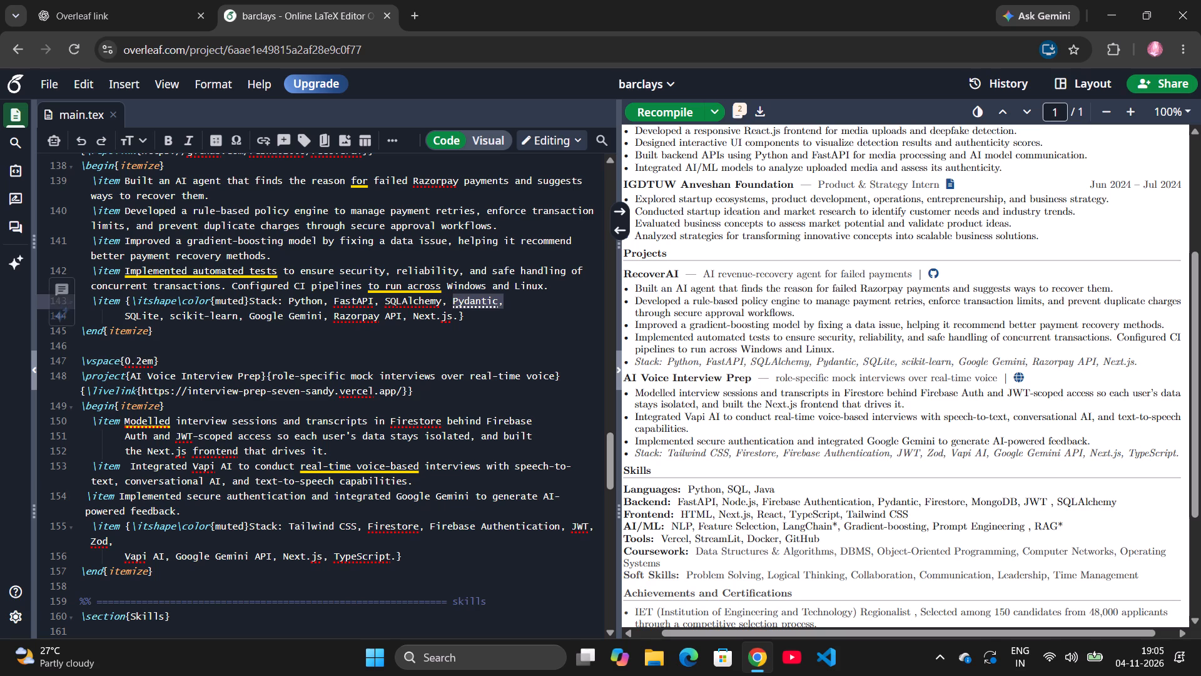
key(BackSpace)
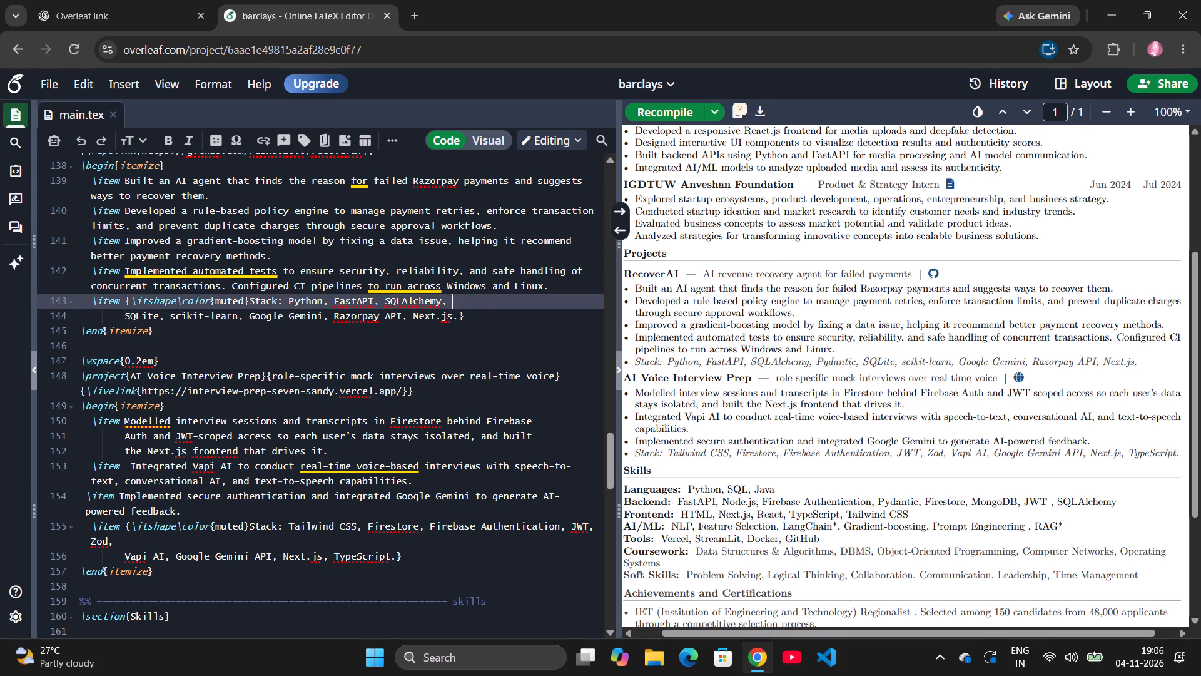
key(BackSpace)
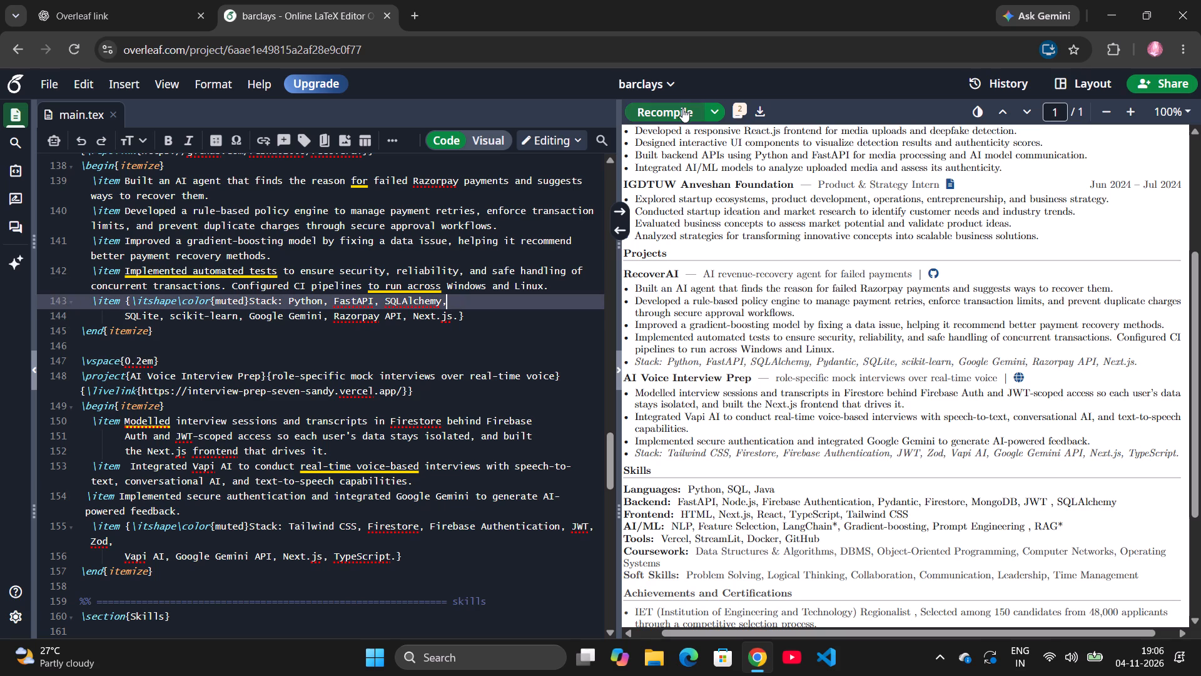
Recompile the resume to update the PDF preview.
click(682, 109)
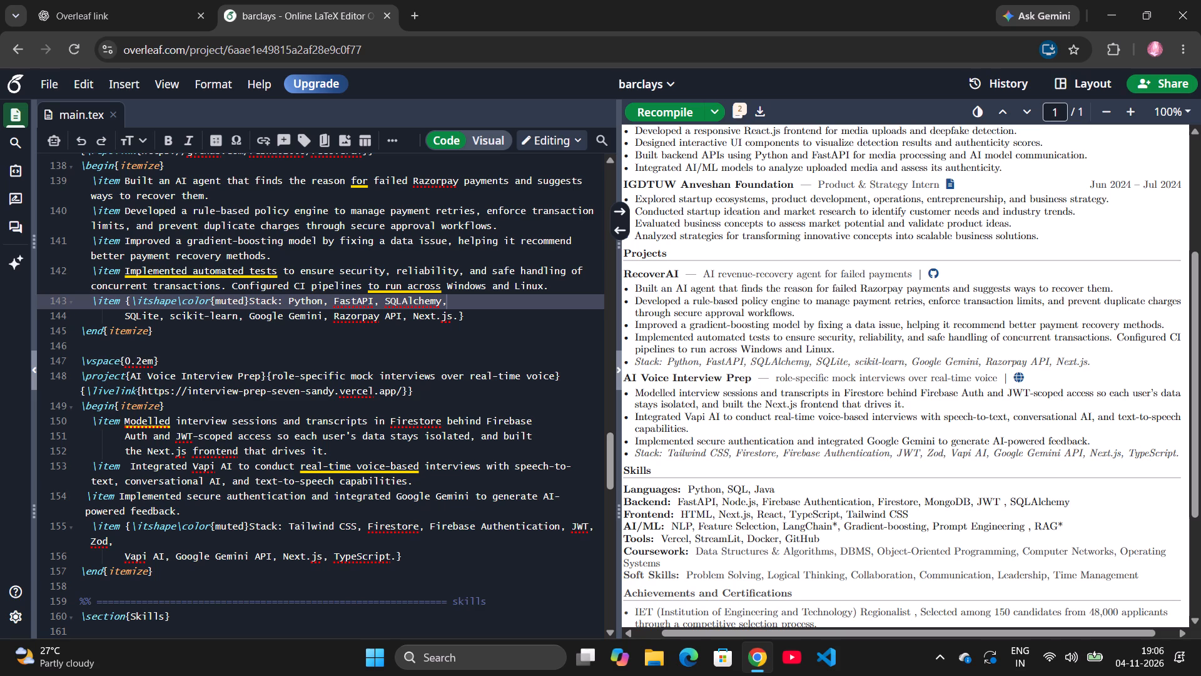
Delete the sentence about configuring CI pipelines for Windows and Linux from RecoverAI's automated tests bullet, keeping the closing period.
drag(223, 283, 542, 297)
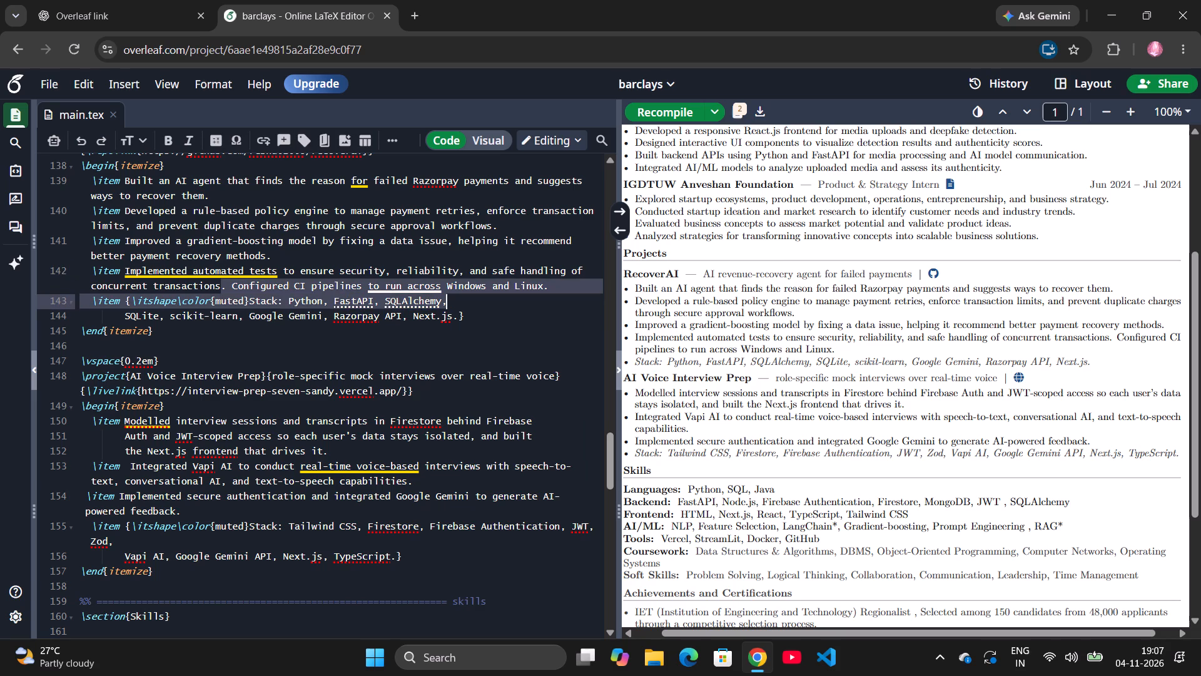
drag(542, 297, 550, 289)
key(BackSpace)
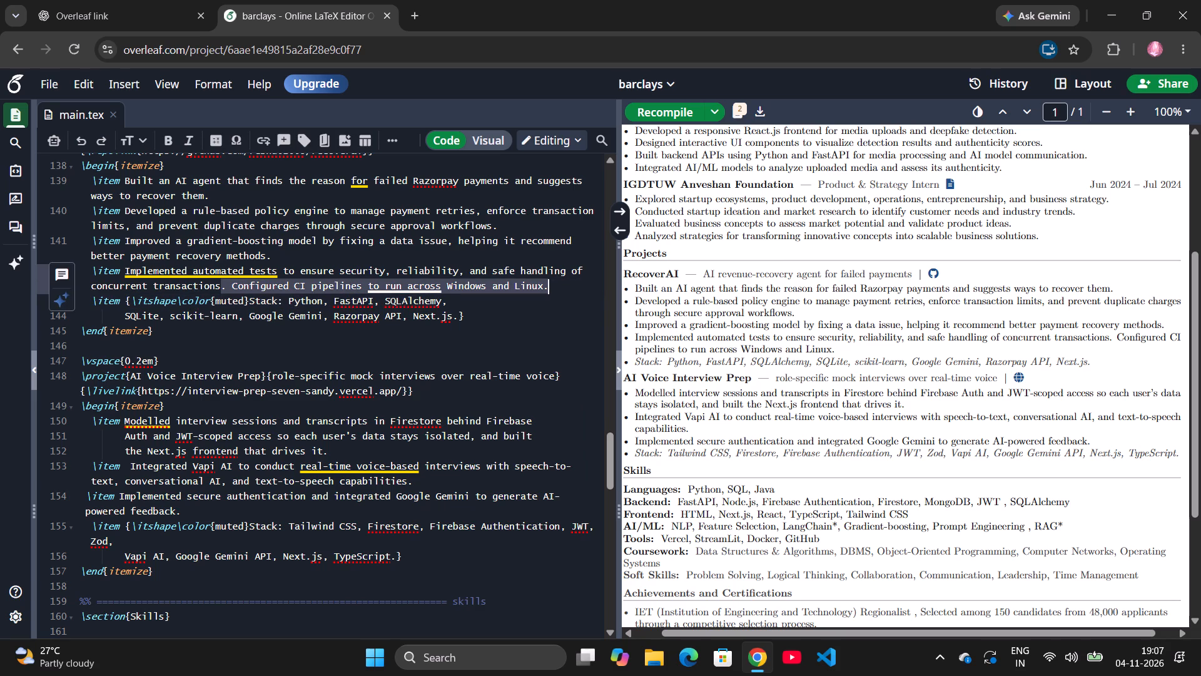
key(period)
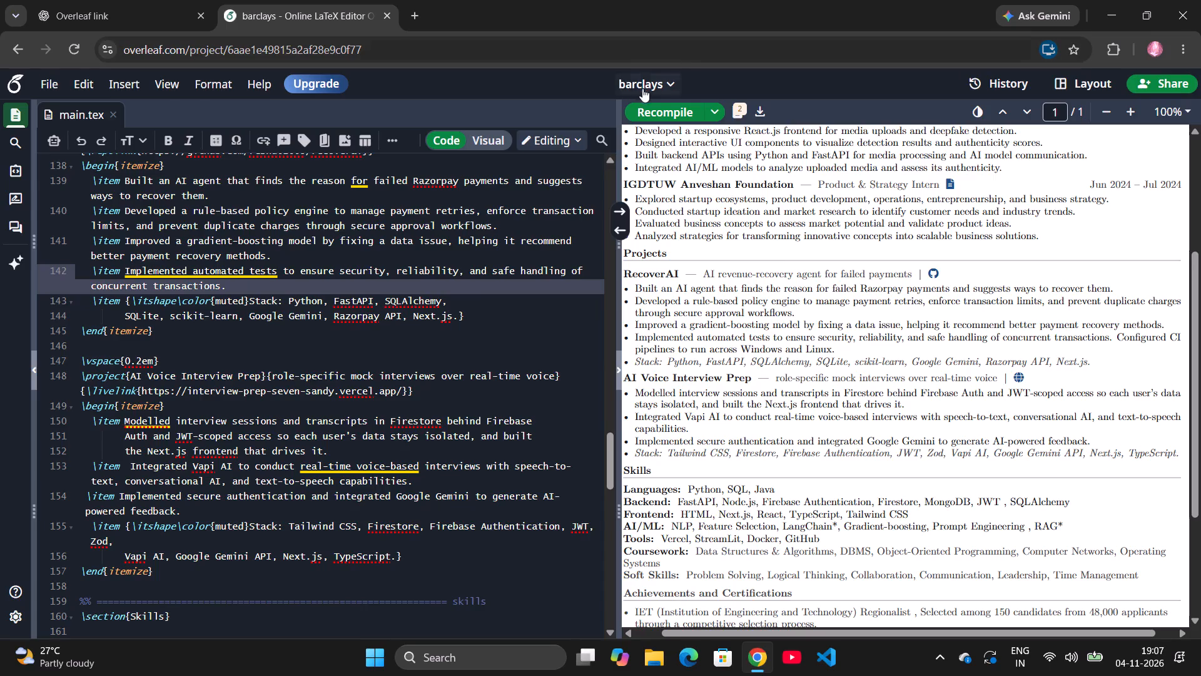
Recompile the resume and check the sections from Projects through Volunteering Experience in the PDF preview.
click(650, 111)
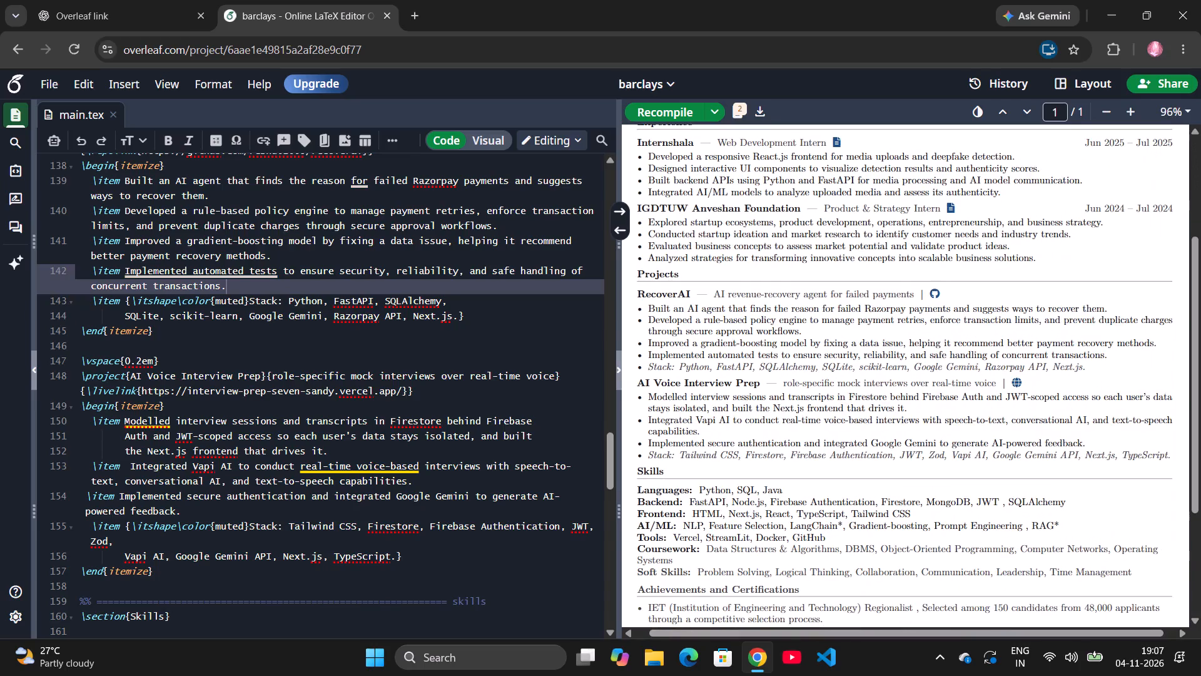
scroll(889, 394, right, 1)
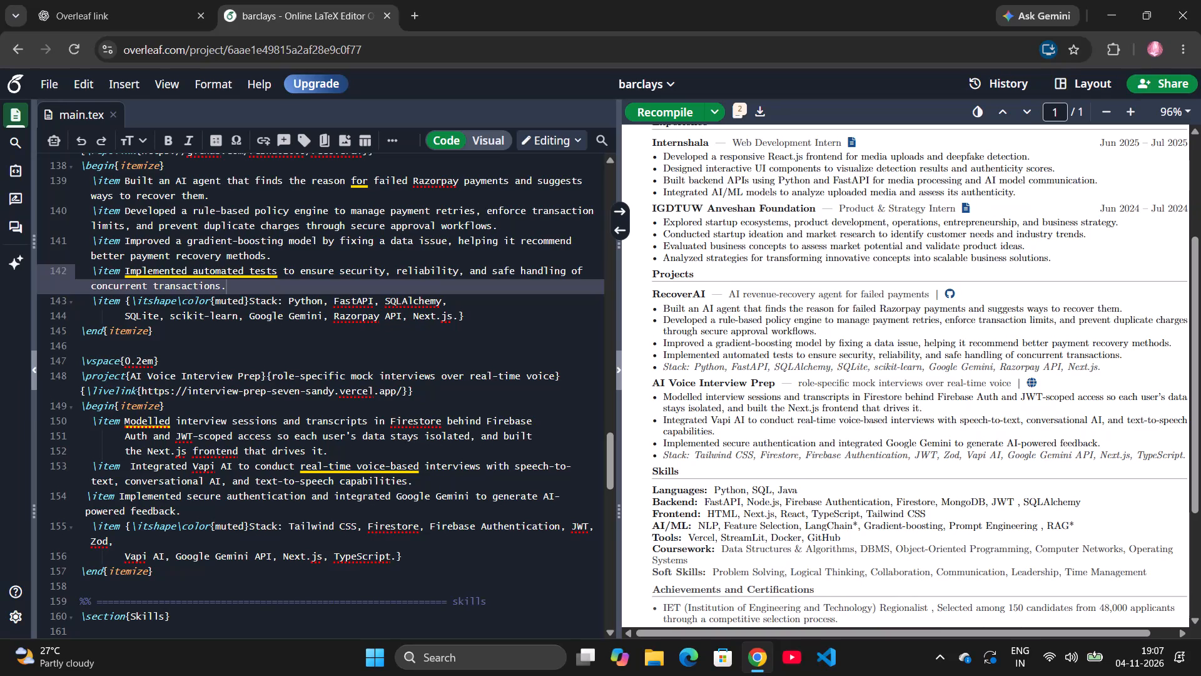
scroll(889, 405, down, 2)
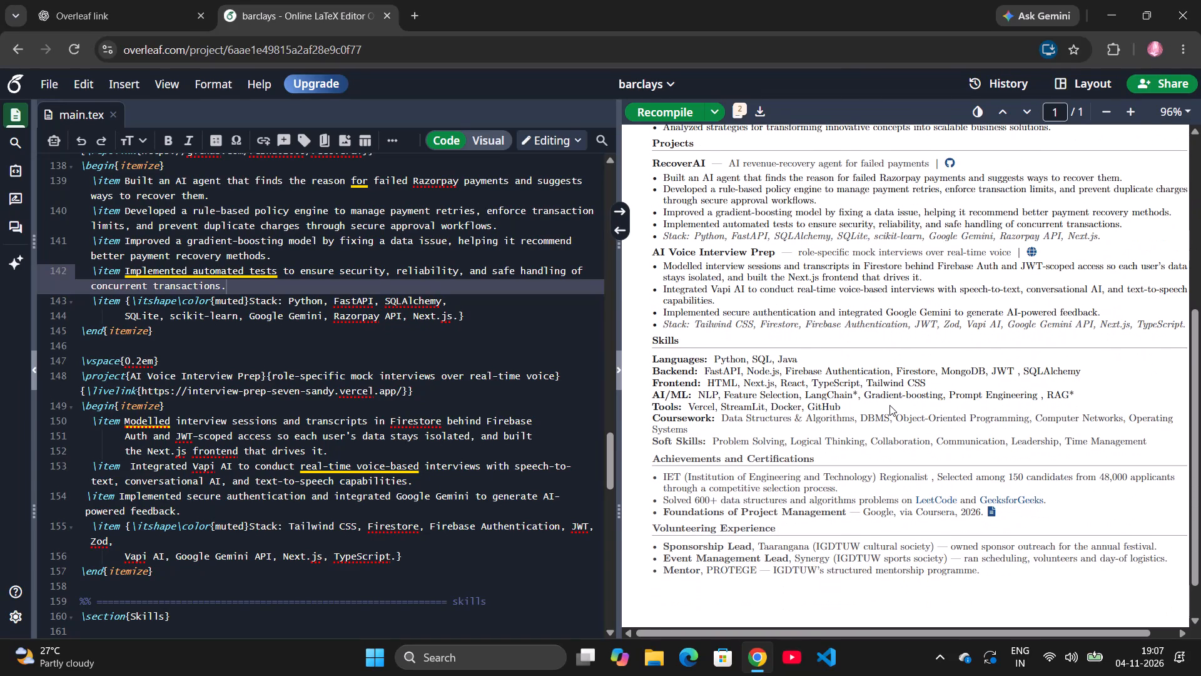
scroll(889, 405, left, 1)
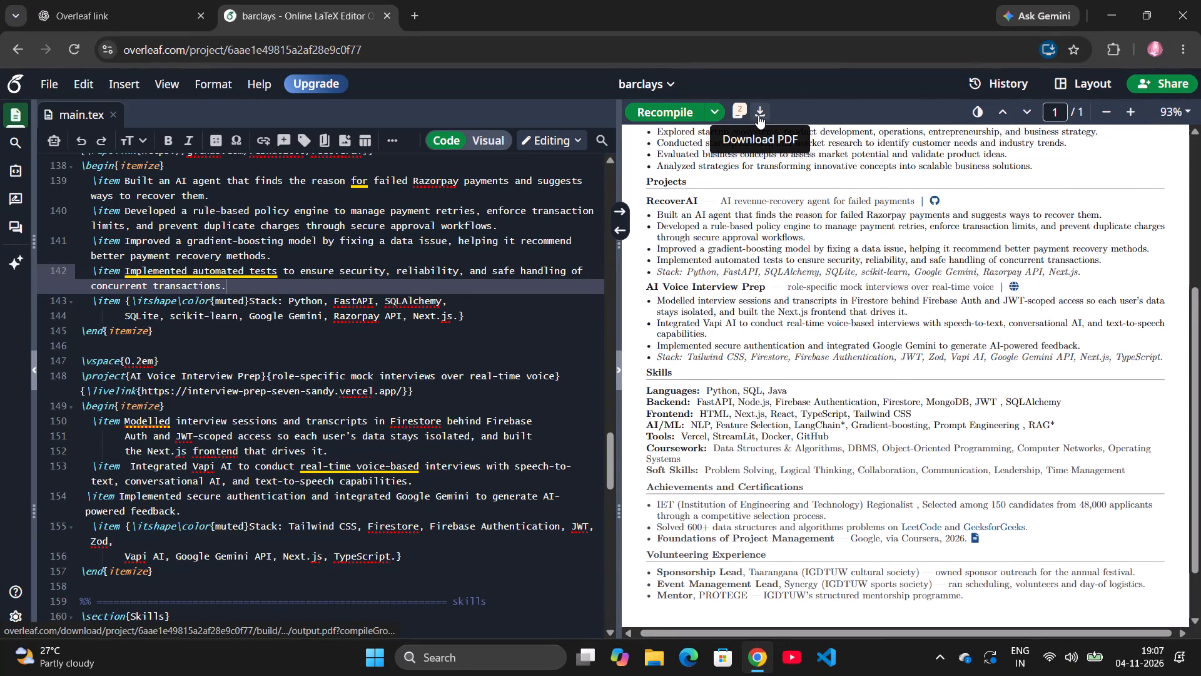
Download the compiled barclays resume as a PDF.
click(758, 115)
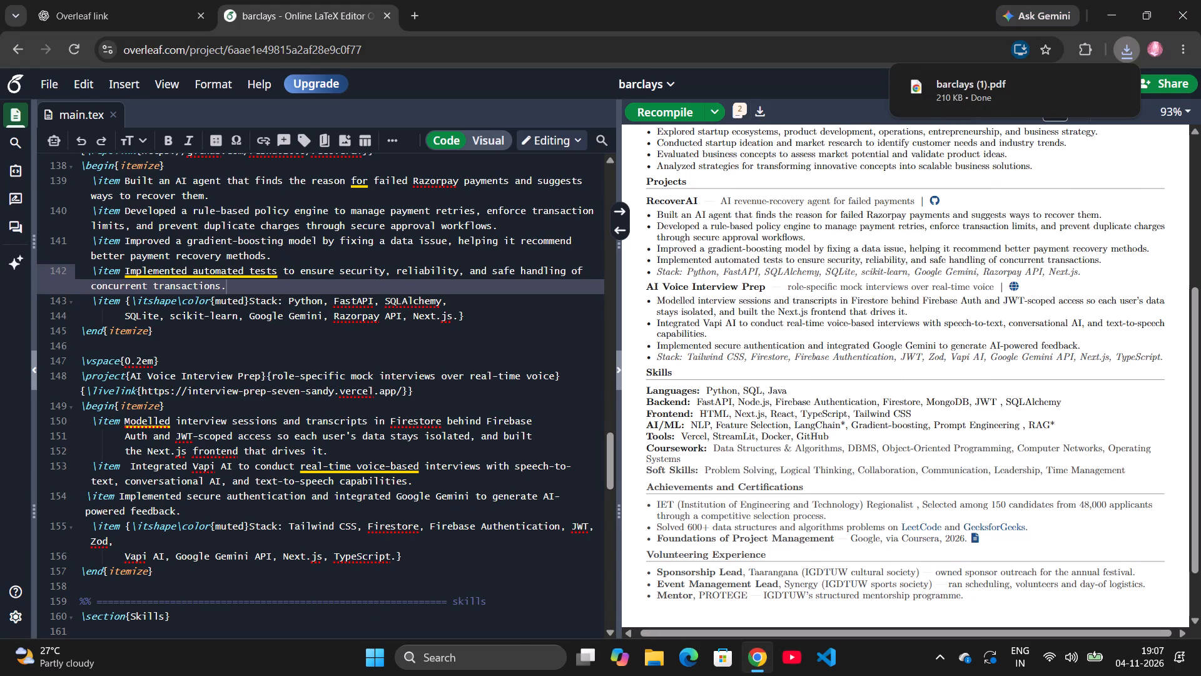
Switch to File Explorer and open the Downloads folder, going to its most recent files.
click(651, 660)
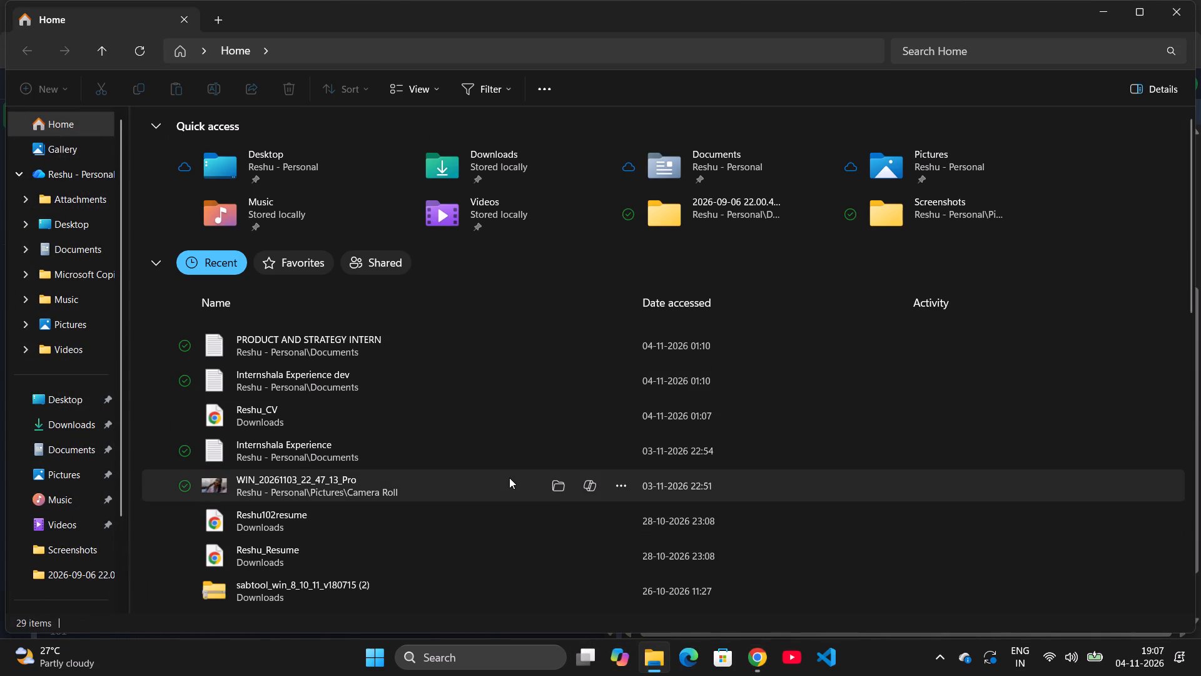
scroll(509, 478, down, 6)
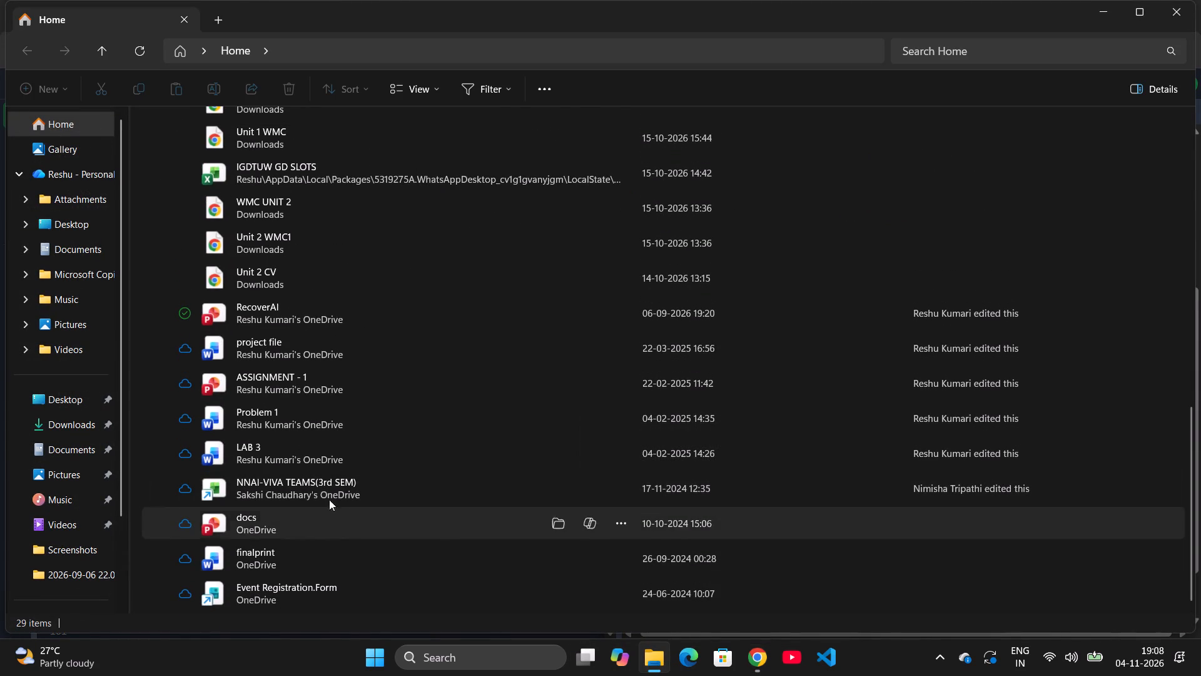
click(68, 424)
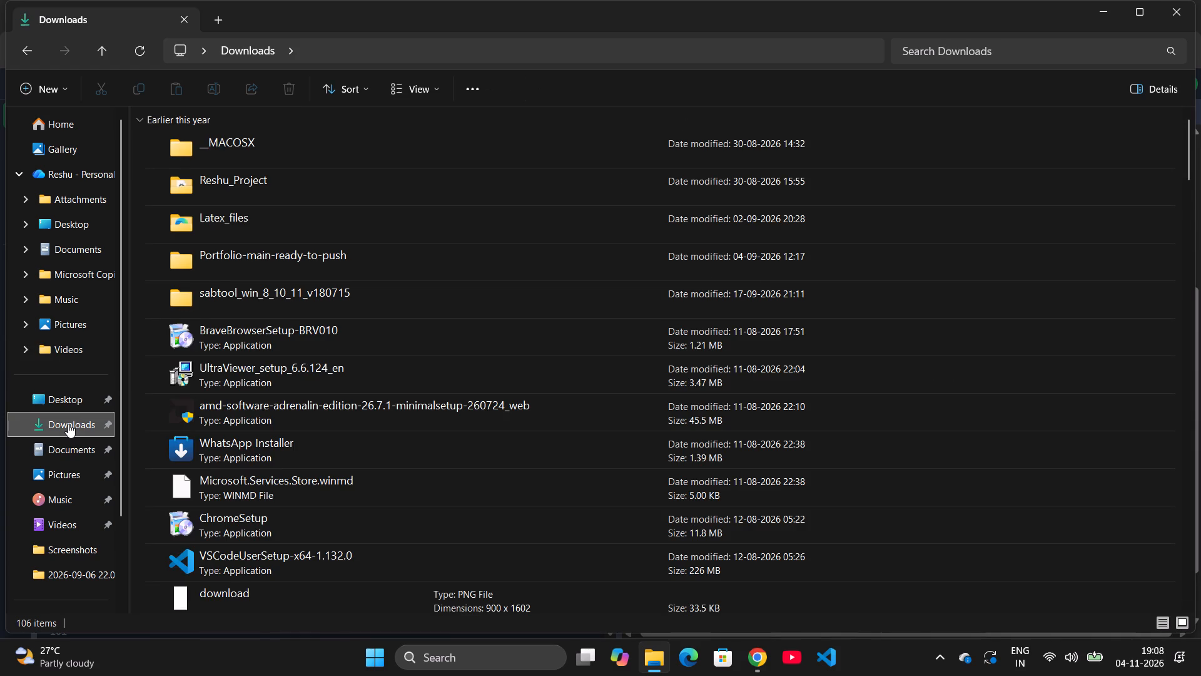
scroll(247, 441, down, 6)
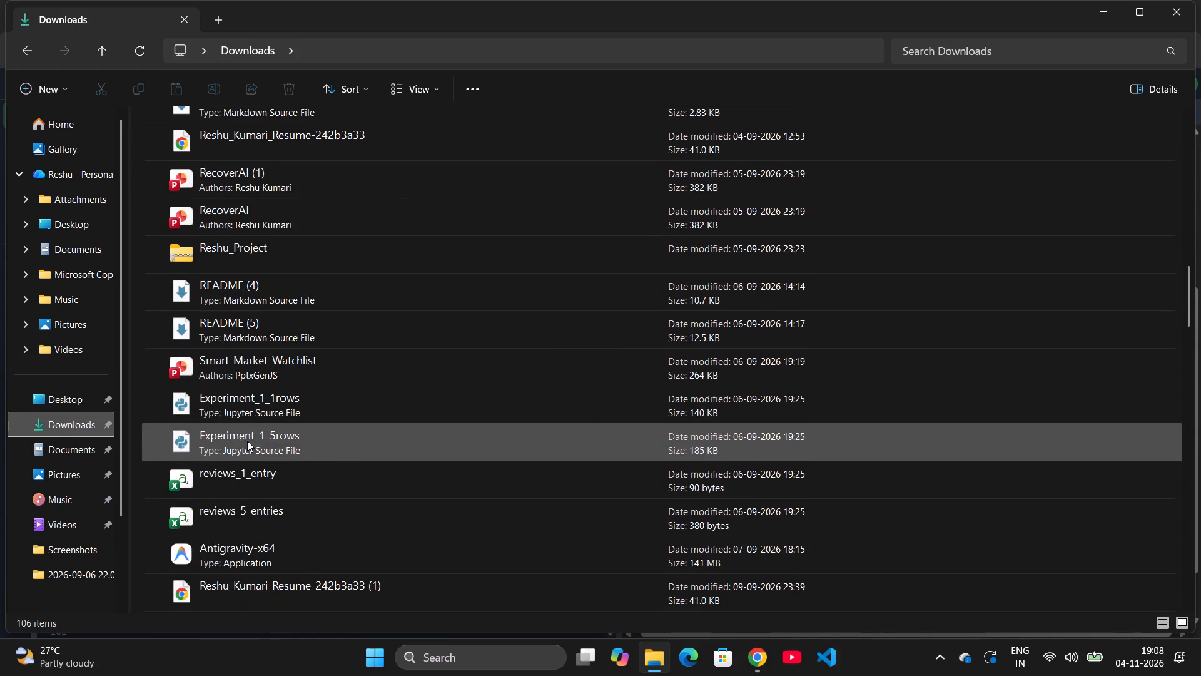
scroll(247, 441, down, 4)
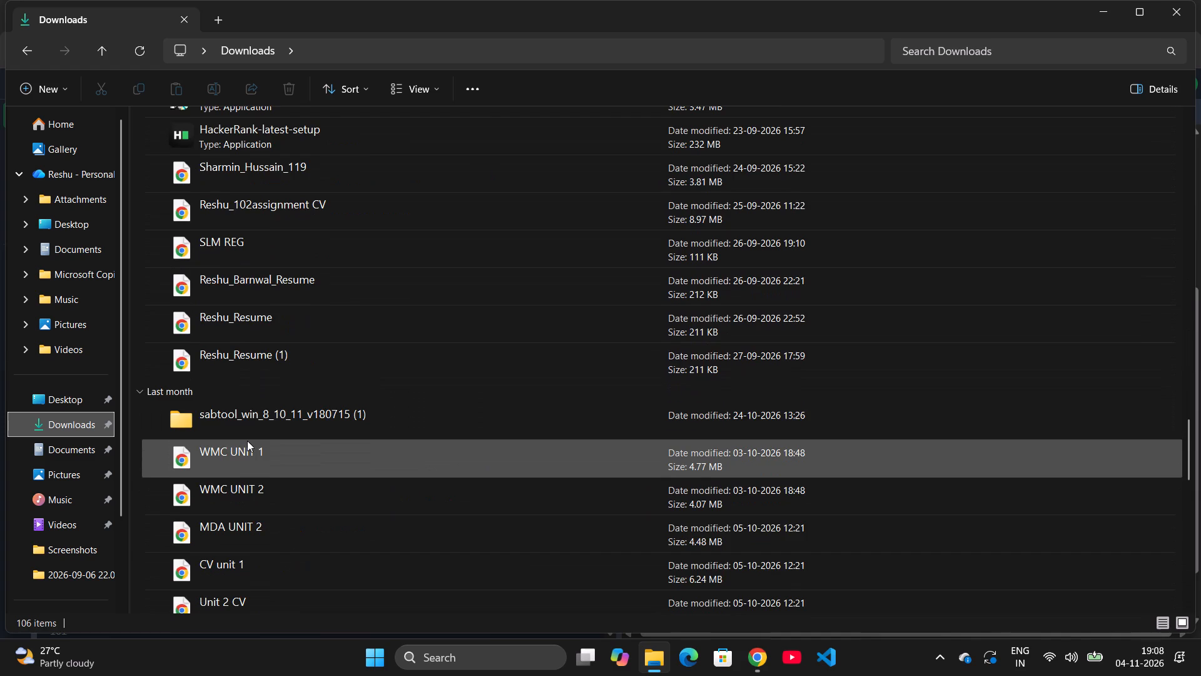
scroll(247, 441, down, 7)
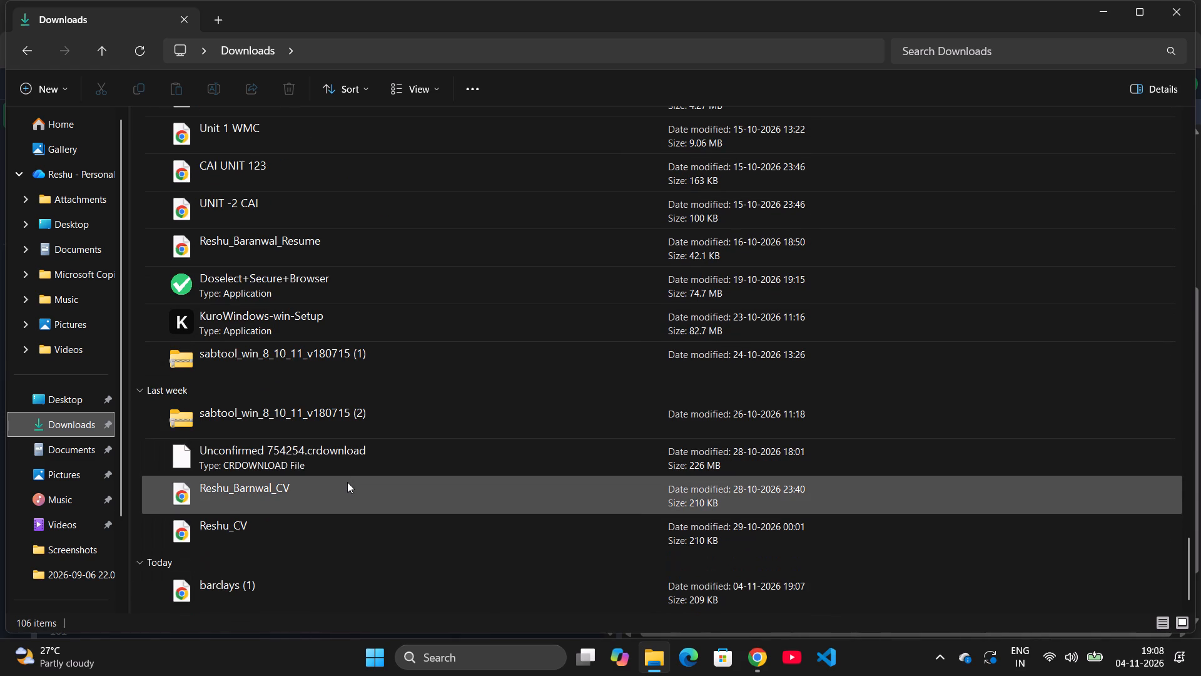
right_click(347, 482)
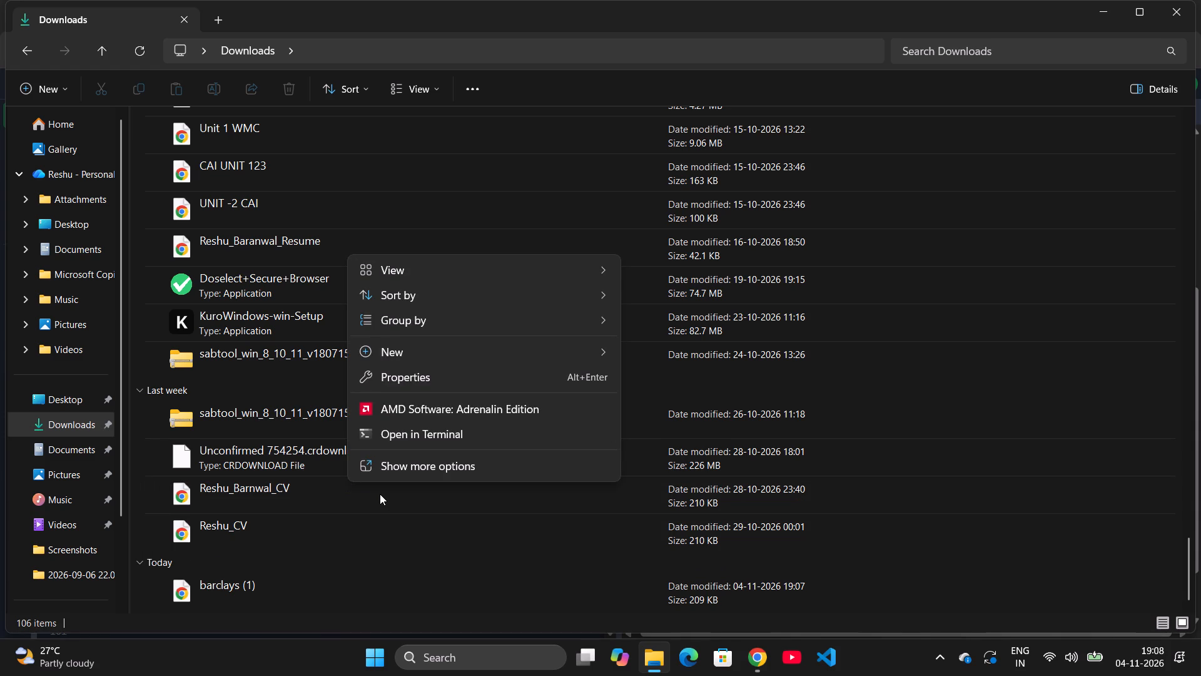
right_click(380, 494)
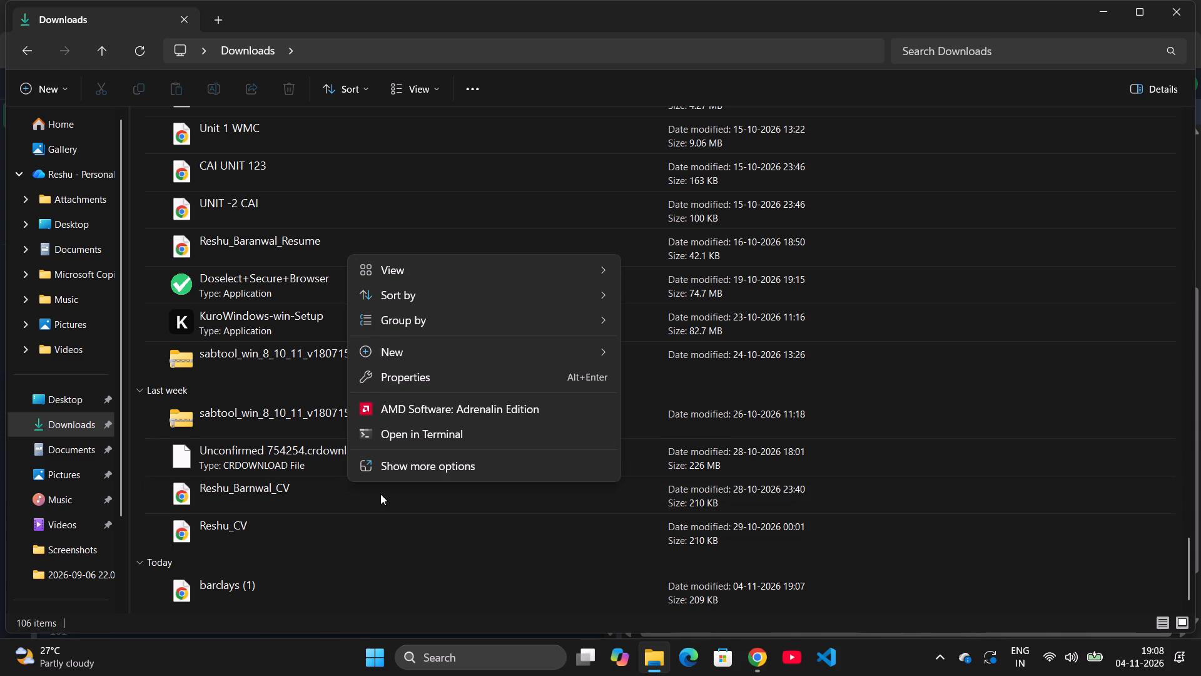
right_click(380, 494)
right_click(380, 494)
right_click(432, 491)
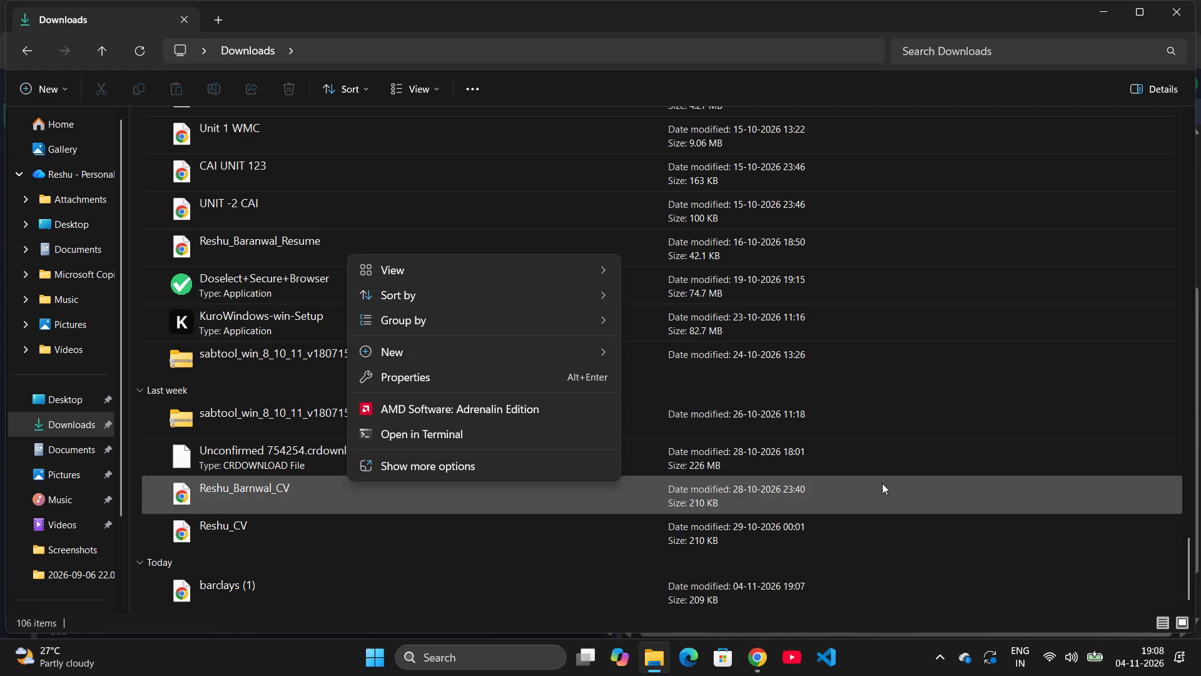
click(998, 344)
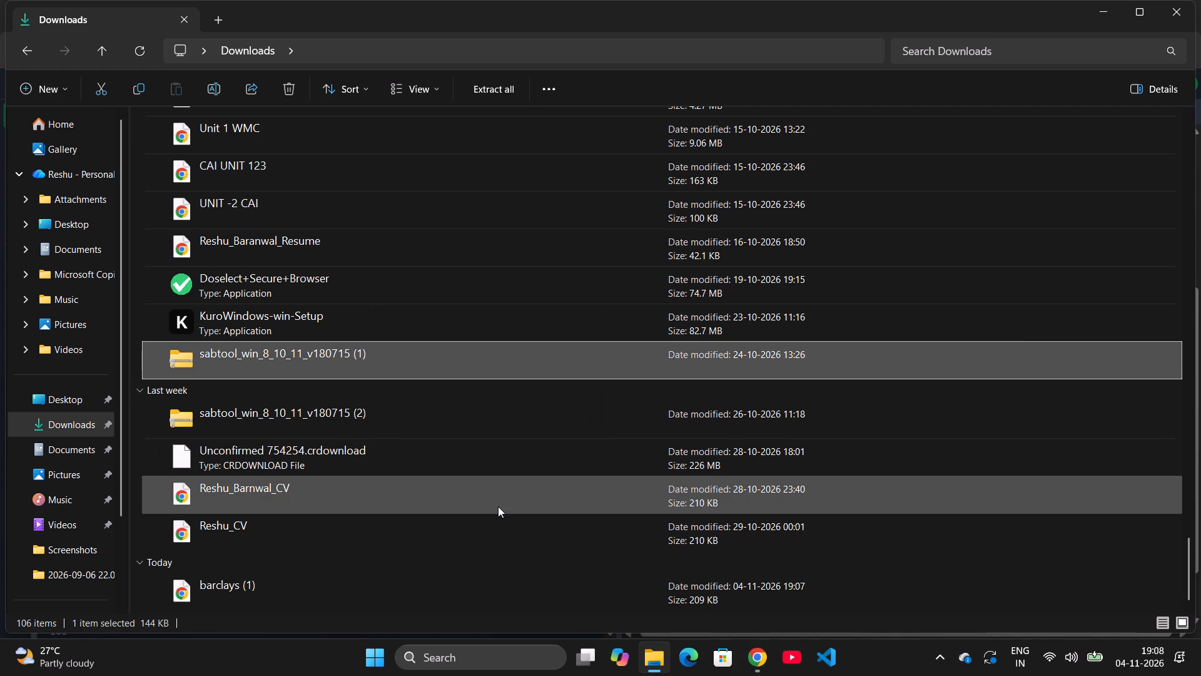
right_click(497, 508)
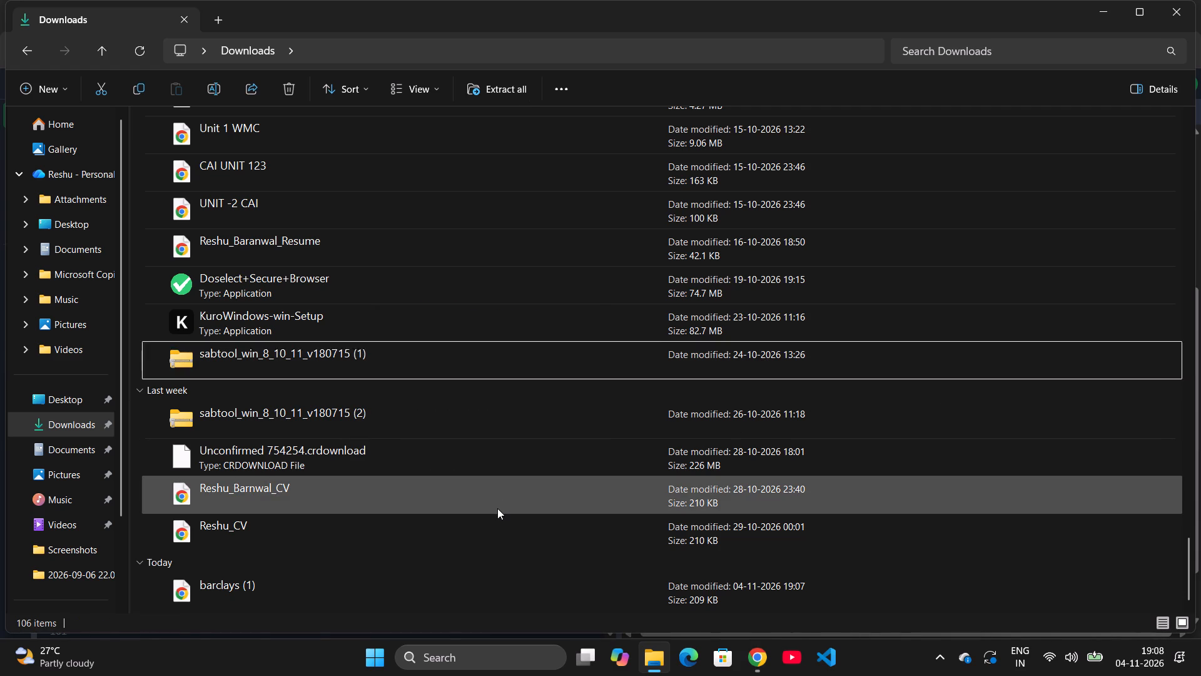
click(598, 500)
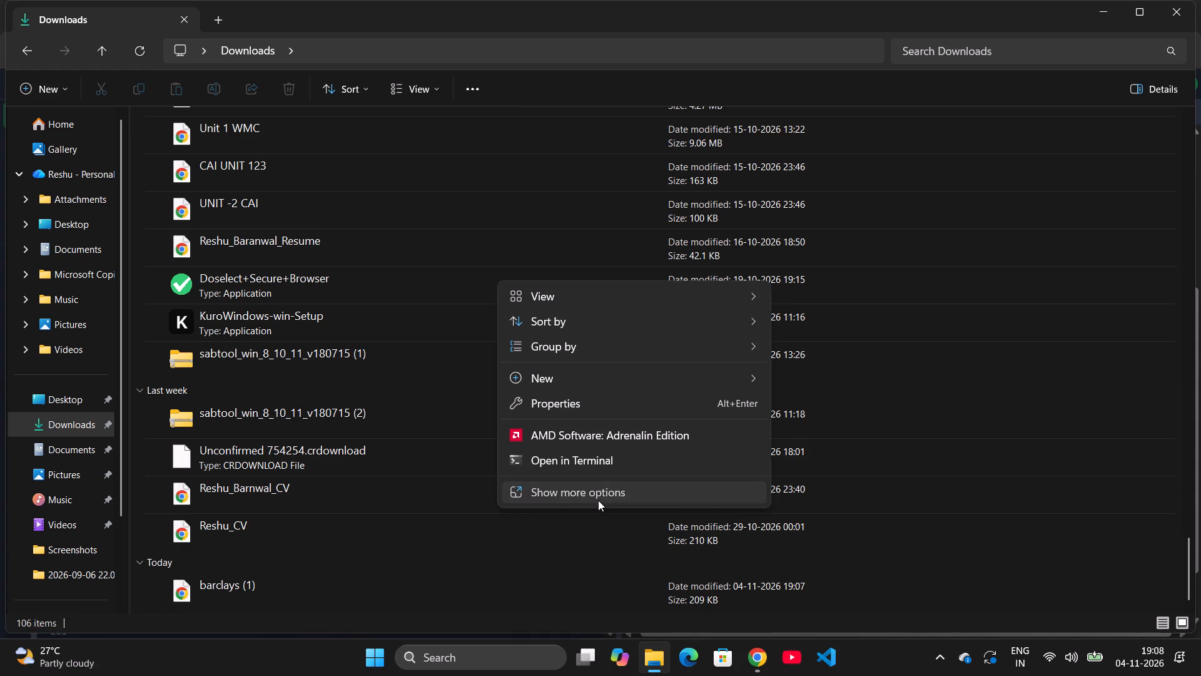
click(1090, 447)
click(916, 485)
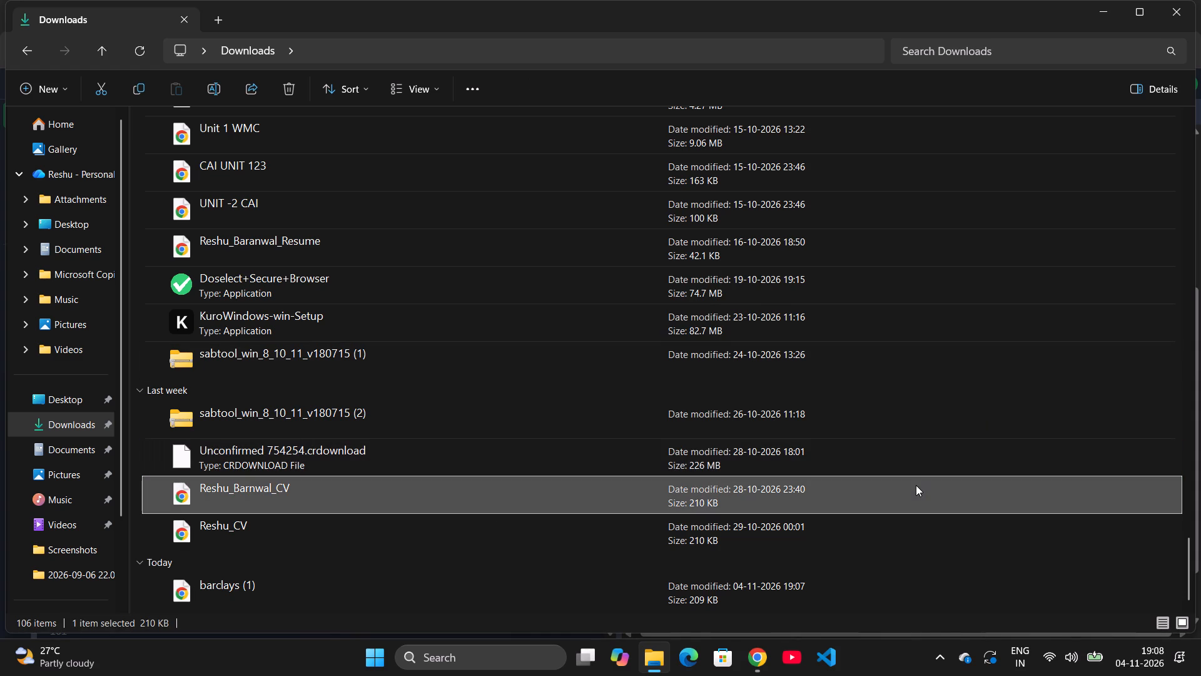
right_click(916, 485)
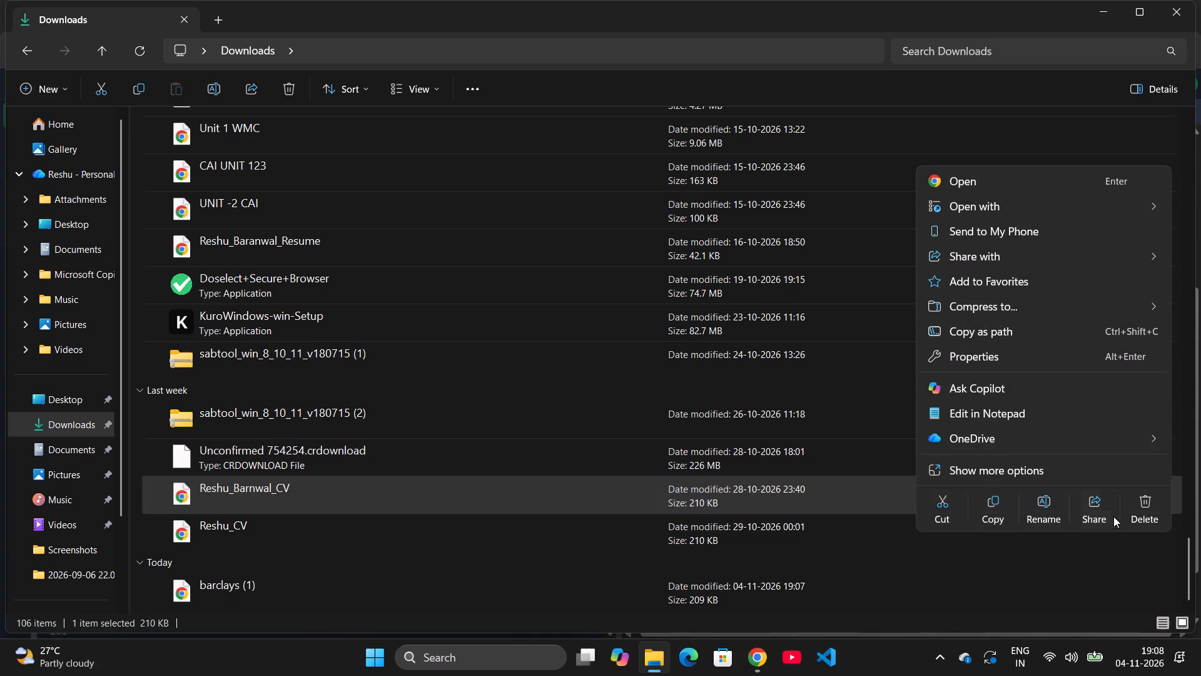
click(1139, 506)
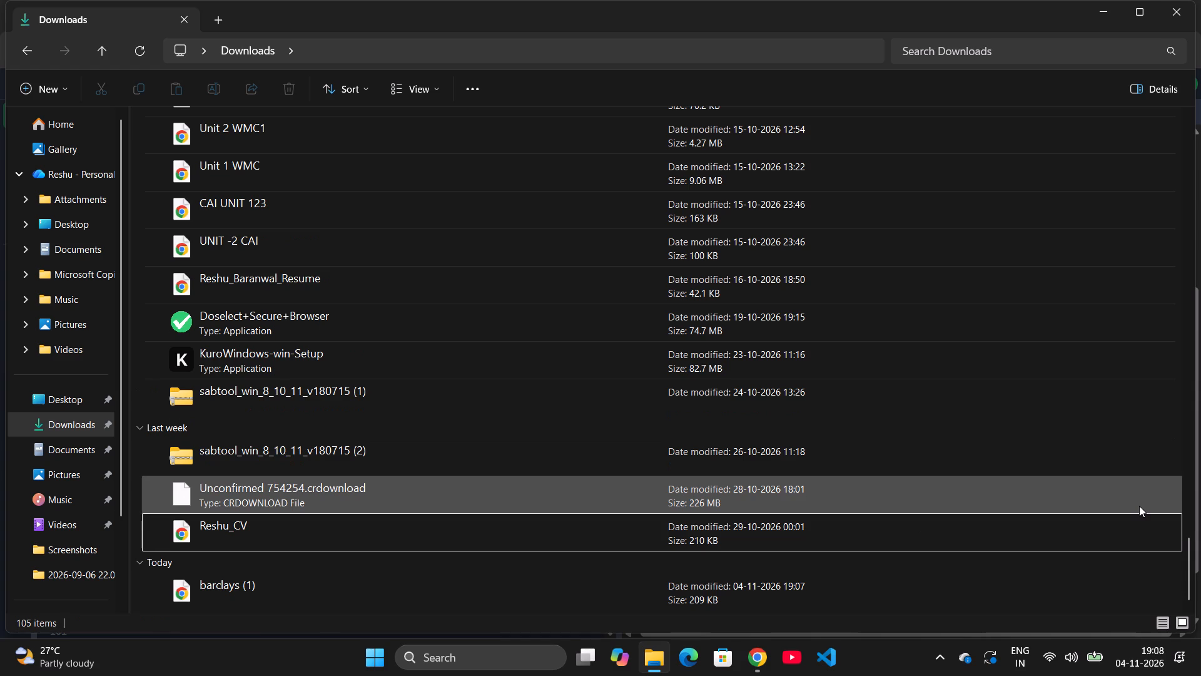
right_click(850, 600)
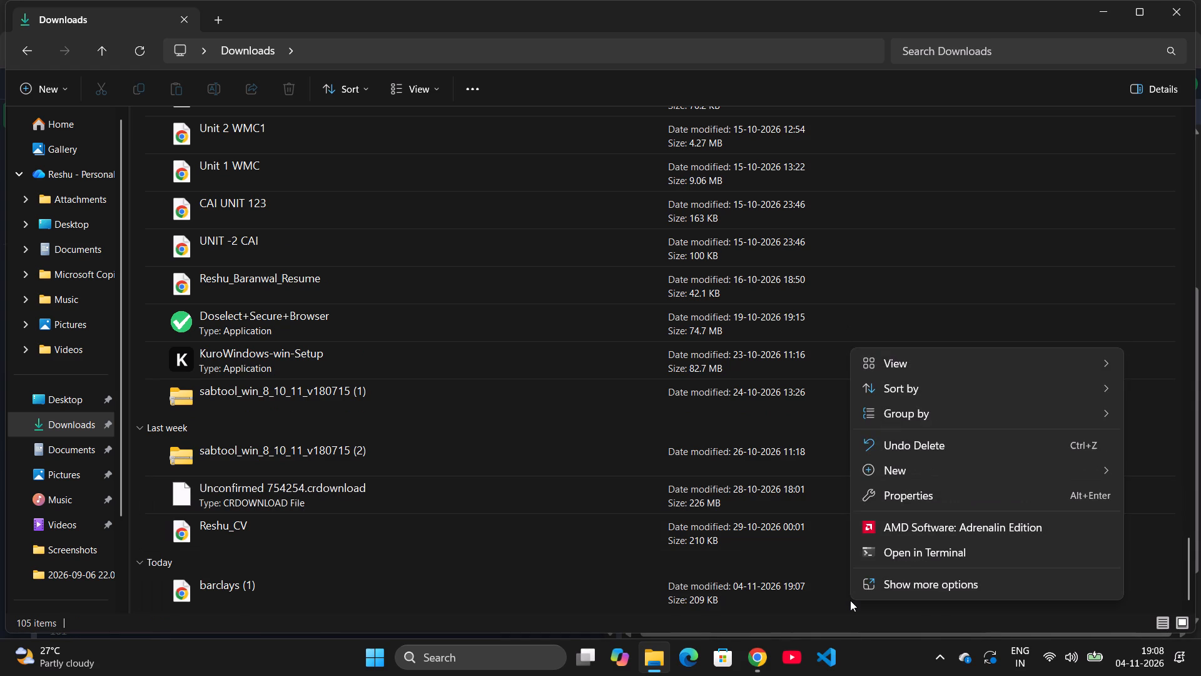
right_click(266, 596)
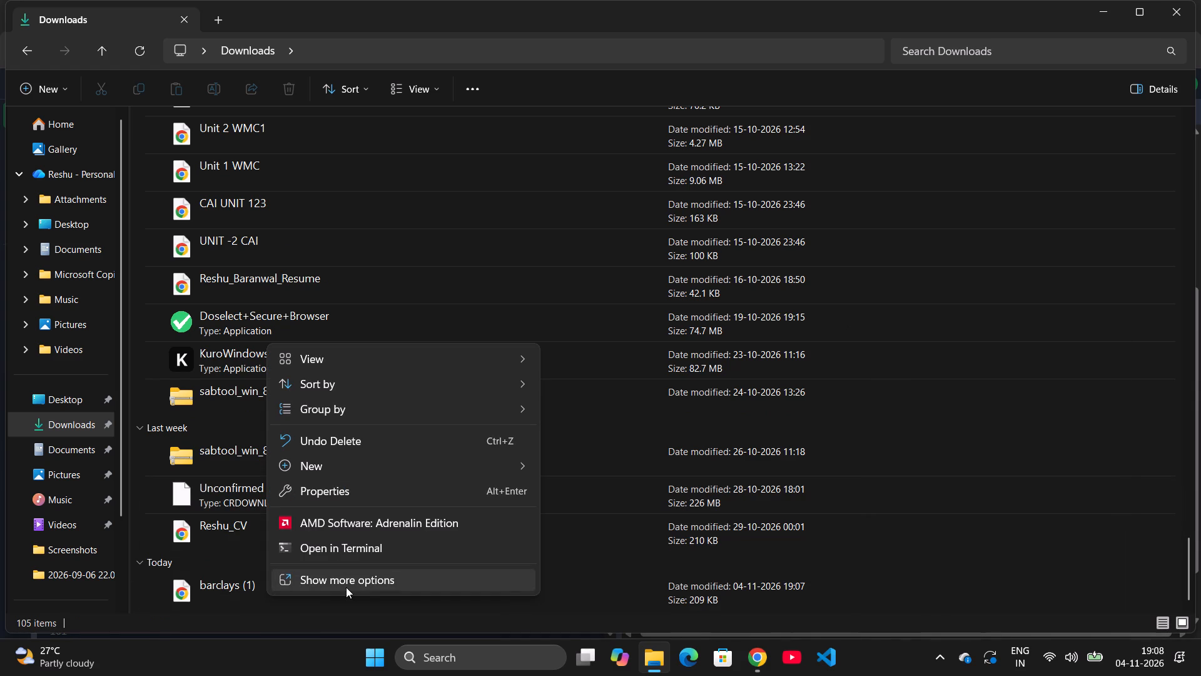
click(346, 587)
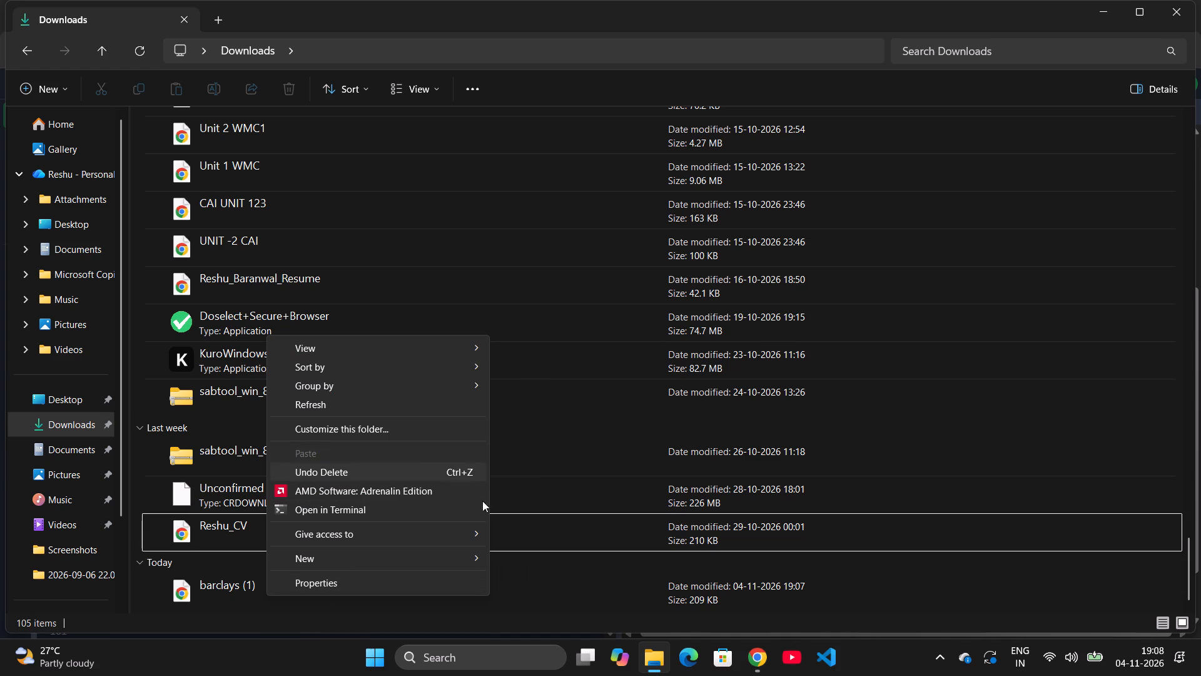
Rename the downloaded barclays (1) file to the resume owner's first name, surname and CV, joined with underscores.
click(575, 586)
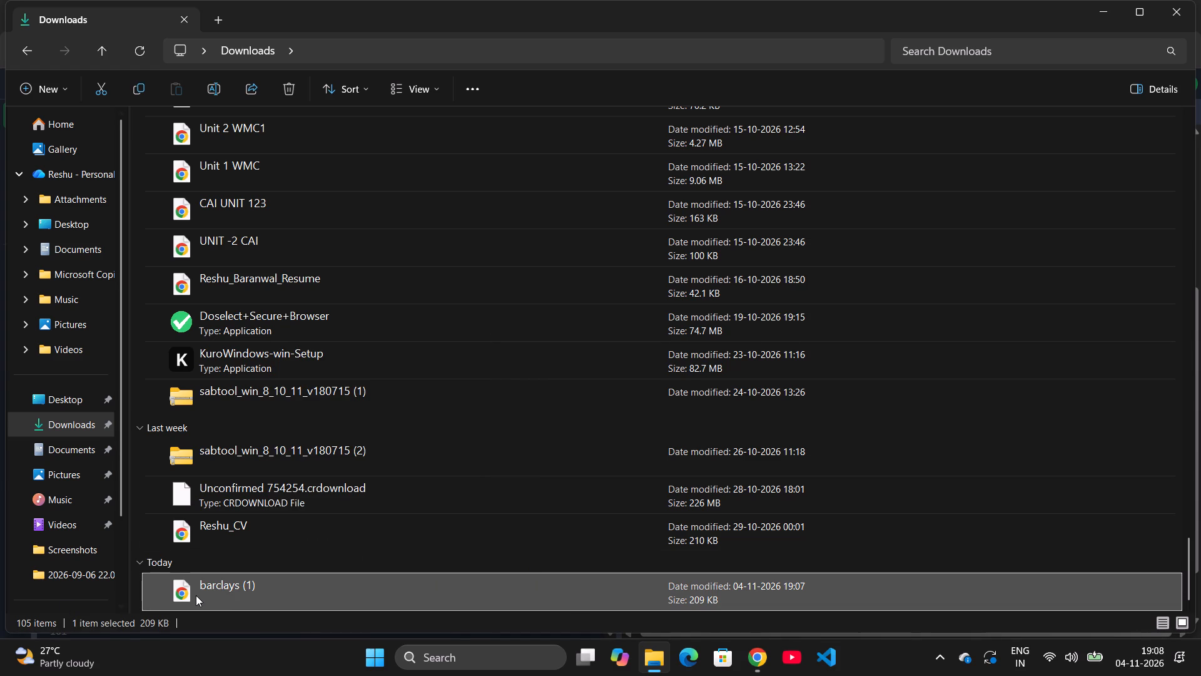
right_click(196, 595)
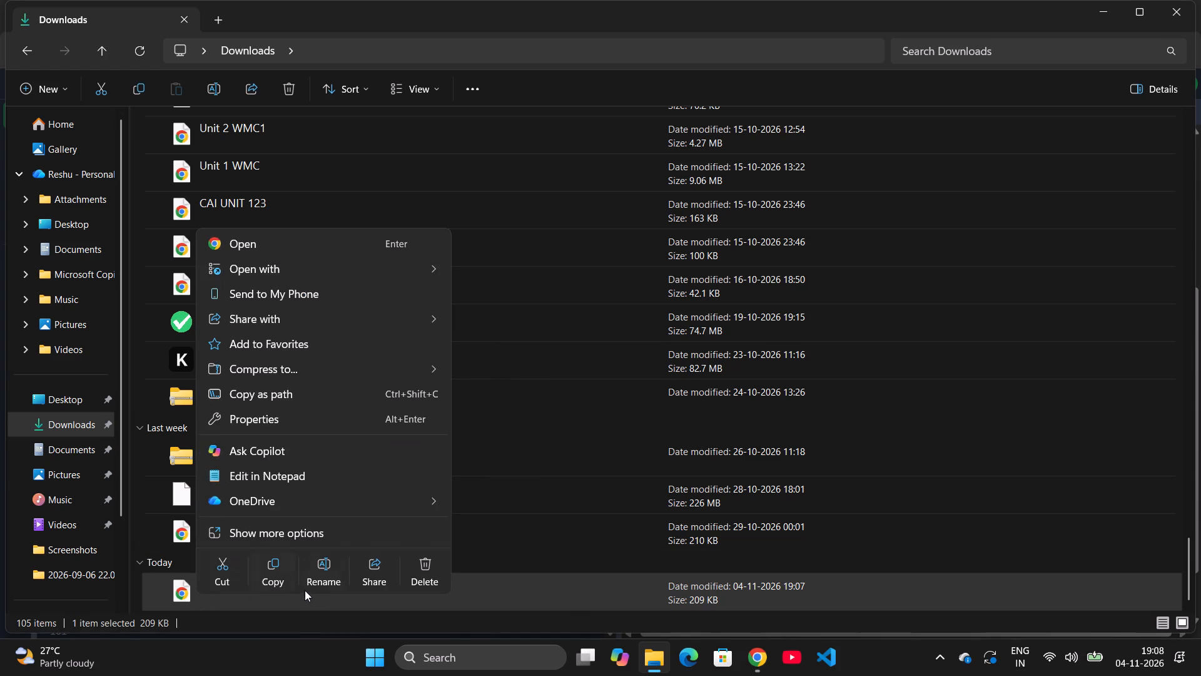
click(321, 583)
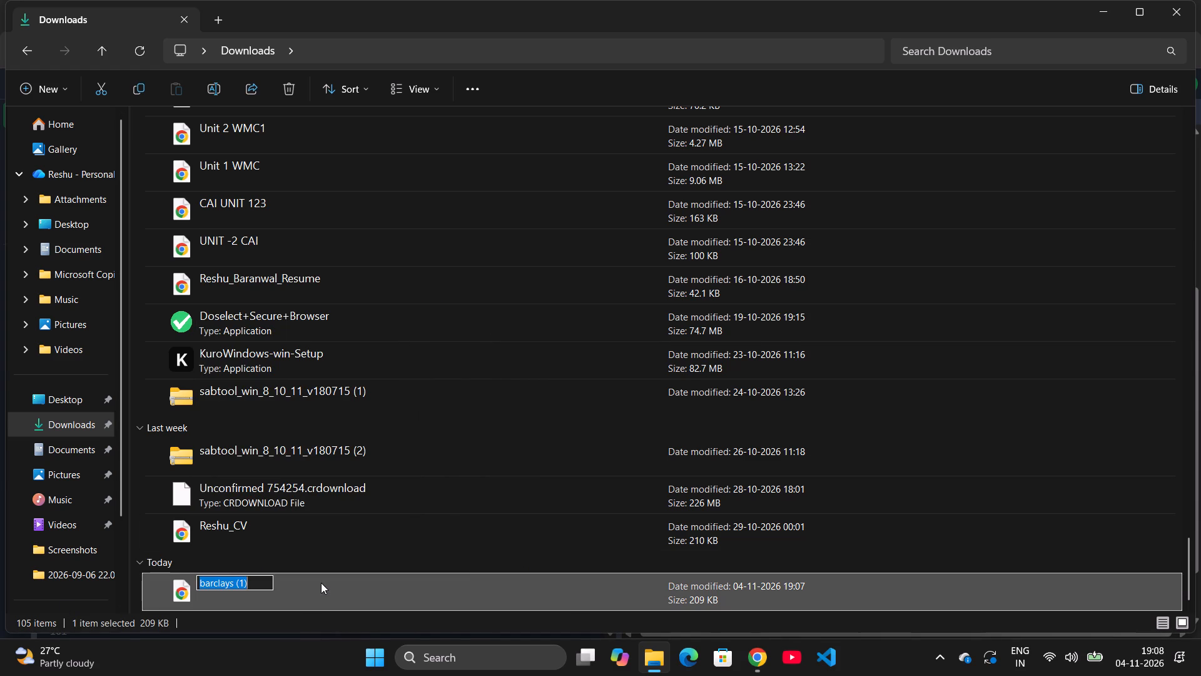
key(backslash)
key(BackSpace)
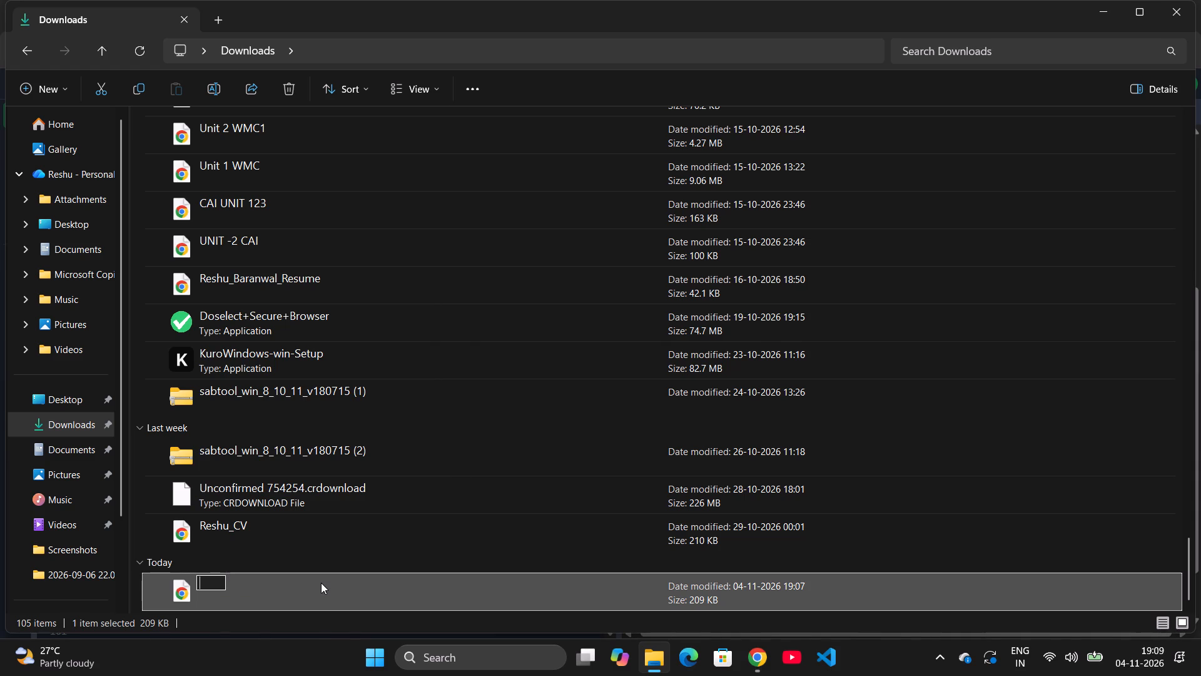
key(r)
key(e)
key(s)
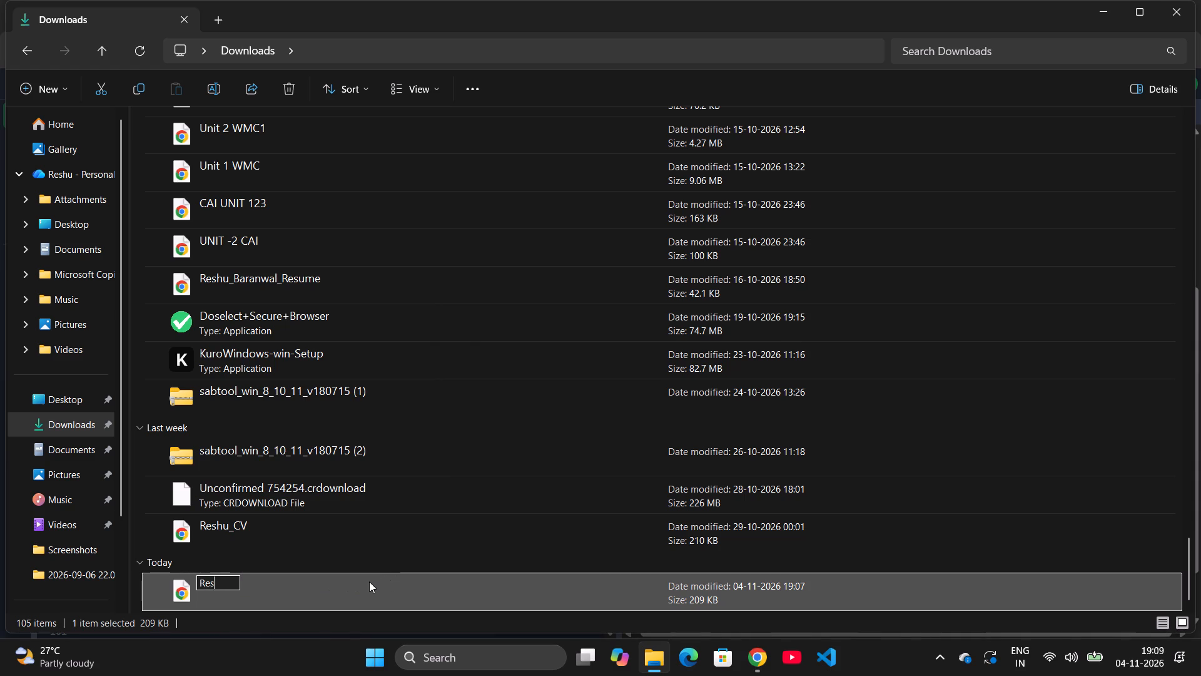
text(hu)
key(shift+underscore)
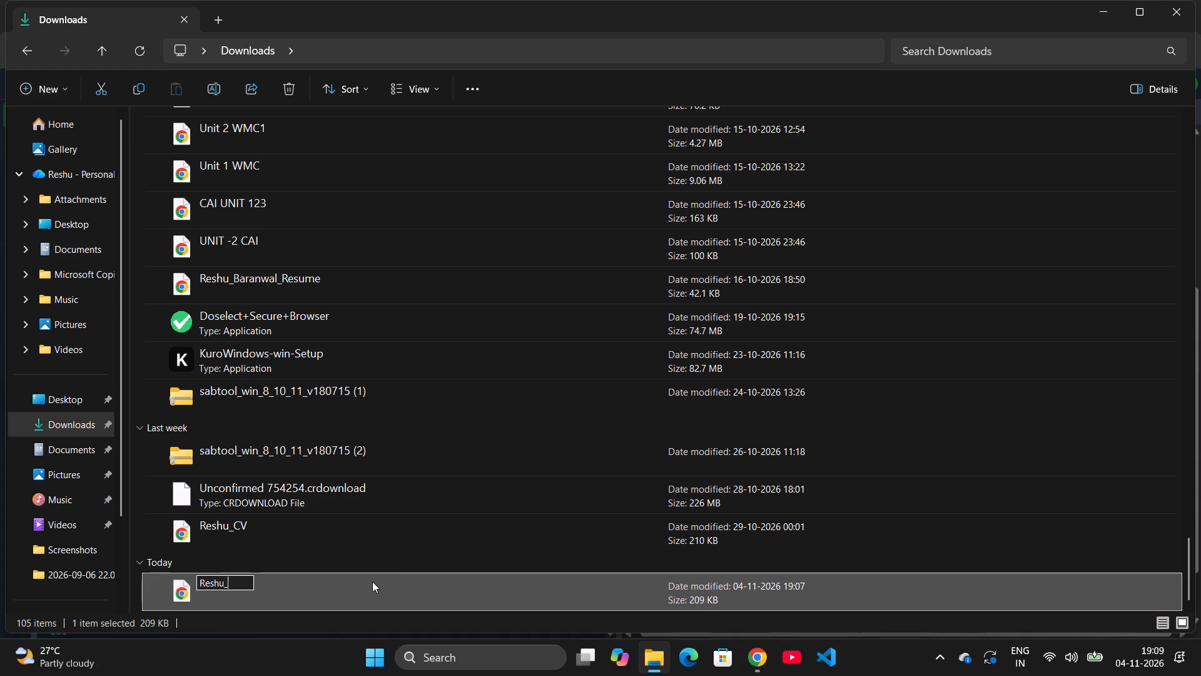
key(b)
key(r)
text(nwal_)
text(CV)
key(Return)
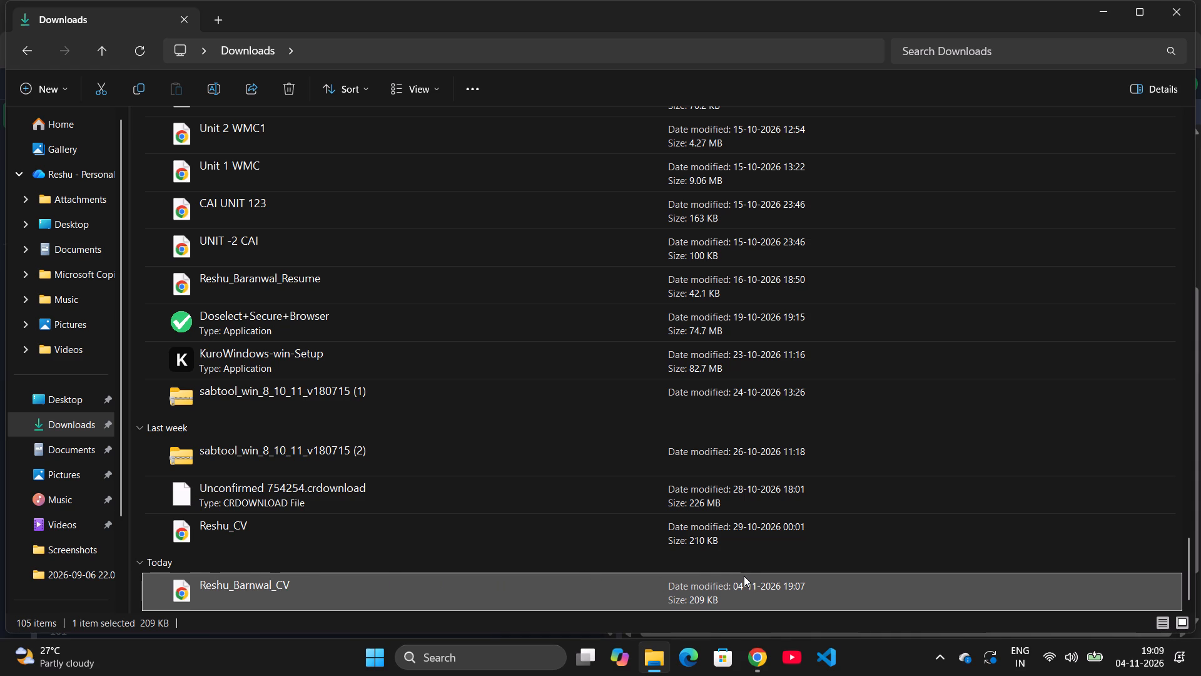
double_click(235, 593)
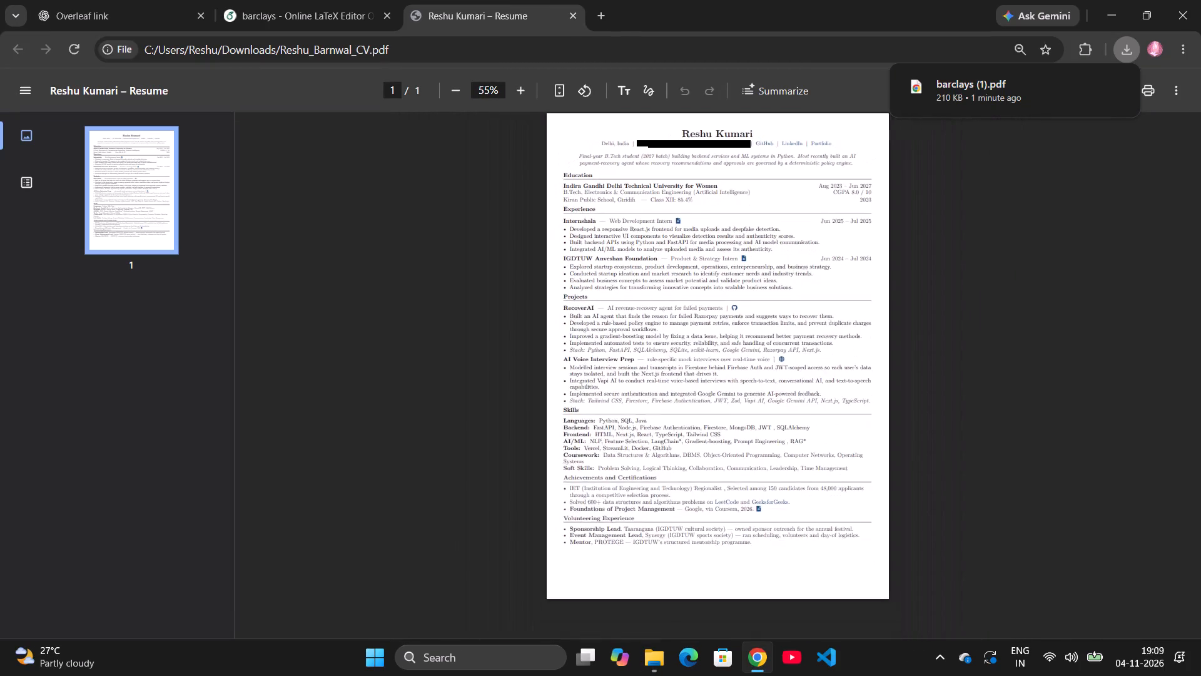
scroll(636, 520, up, 1)
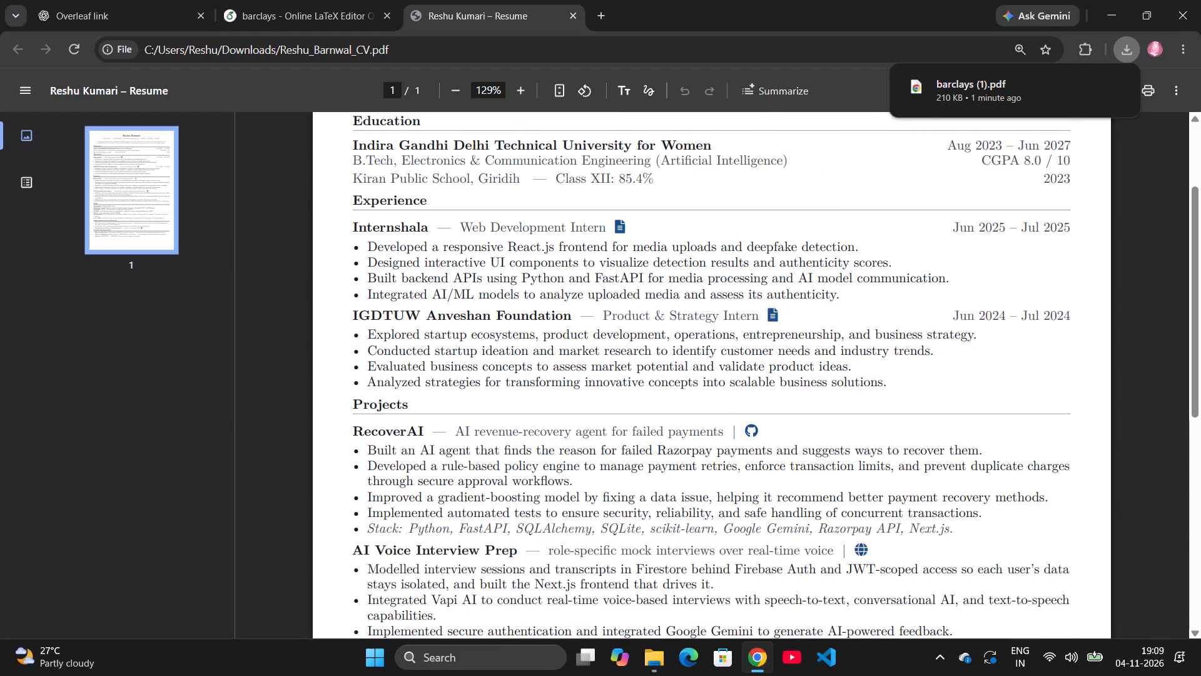
scroll(662, 626, up, 3)
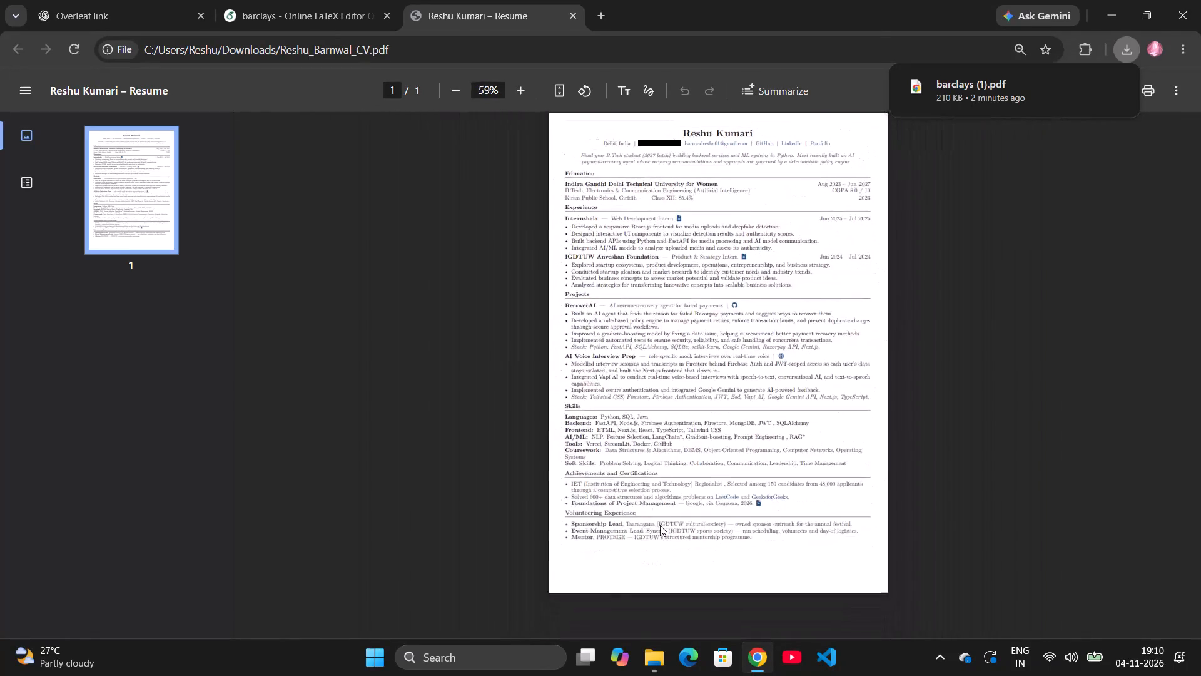
scroll(660, 525, up, 1)
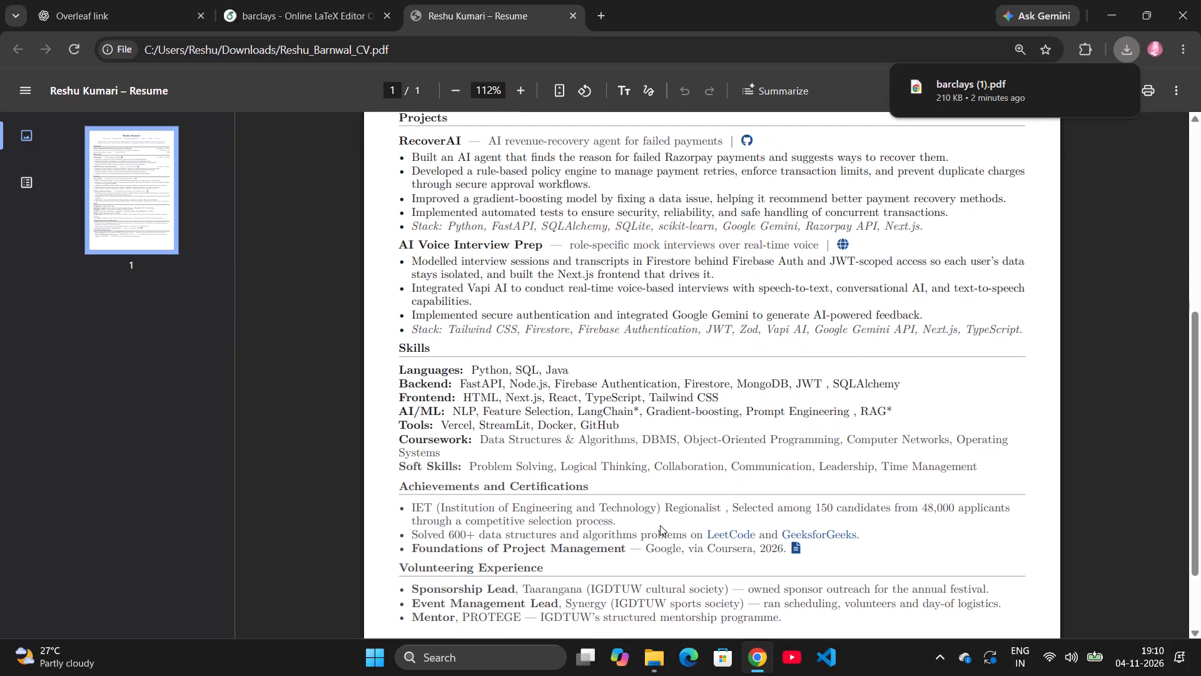
scroll(660, 525, up, 4)
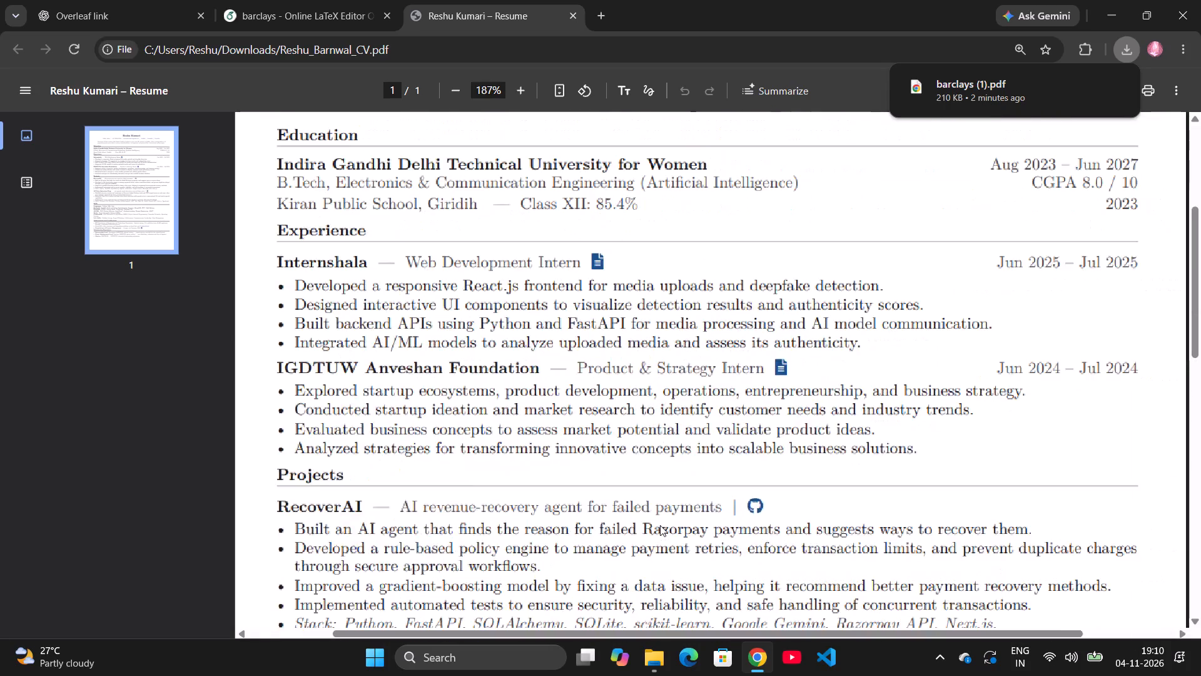
scroll(660, 525, up, 4)
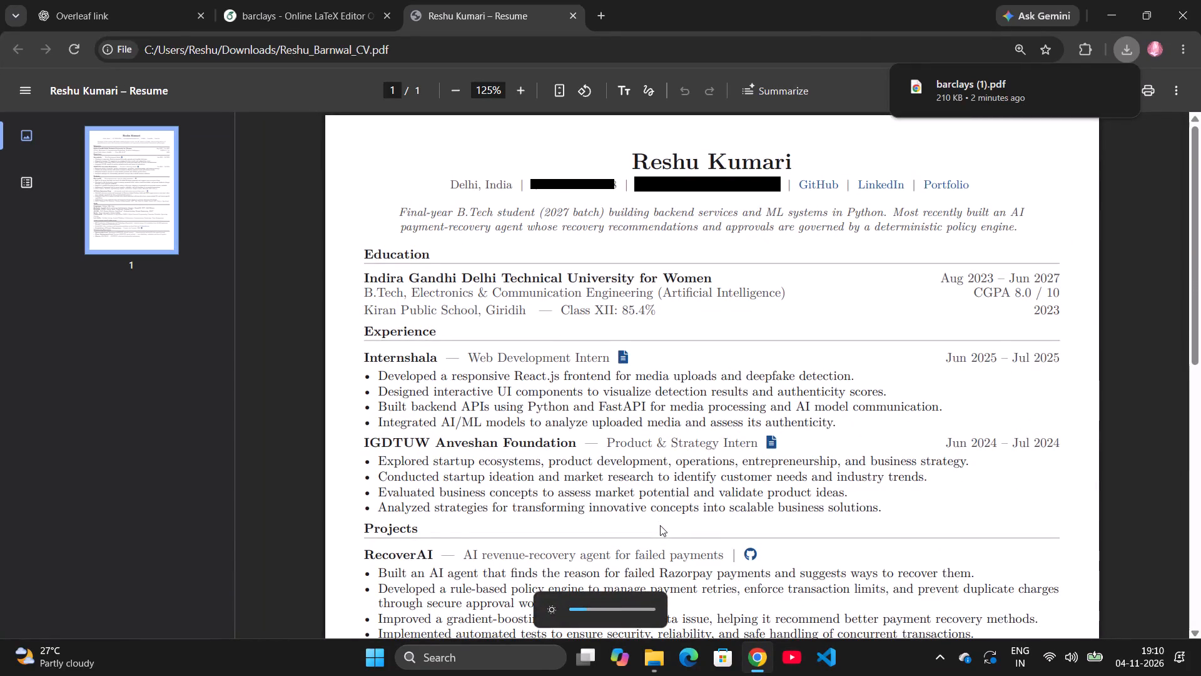
scroll(821, 406, down, 5)
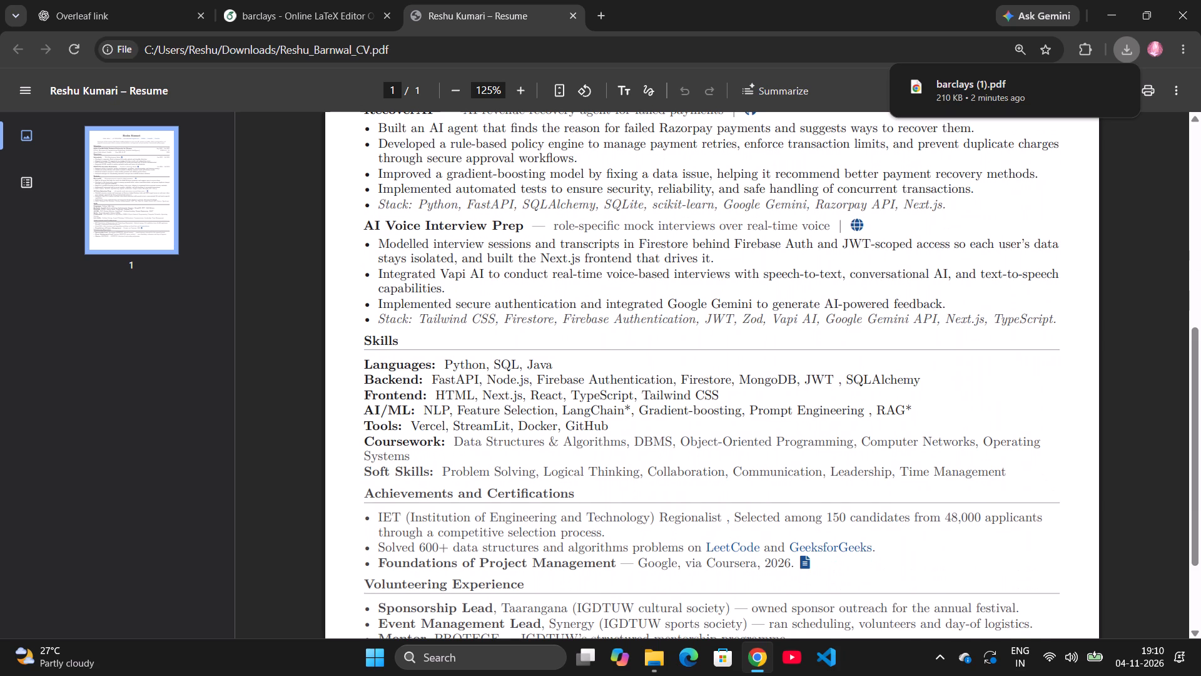
scroll(821, 406, down, 2)
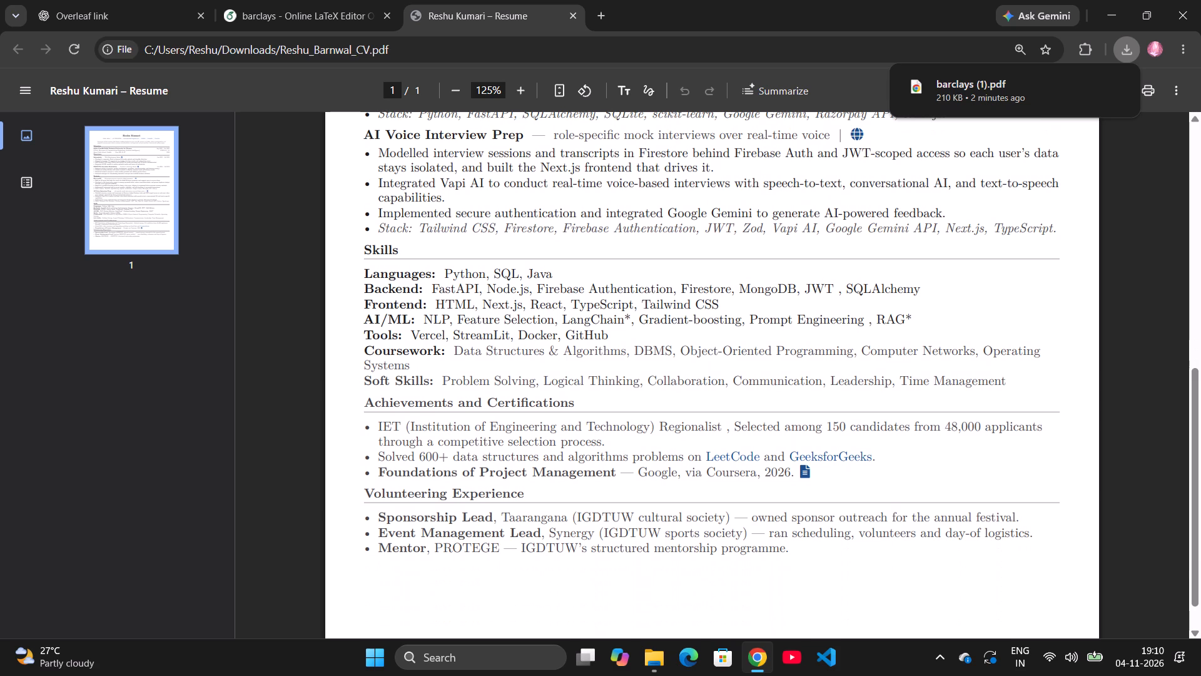
click(647, 662)
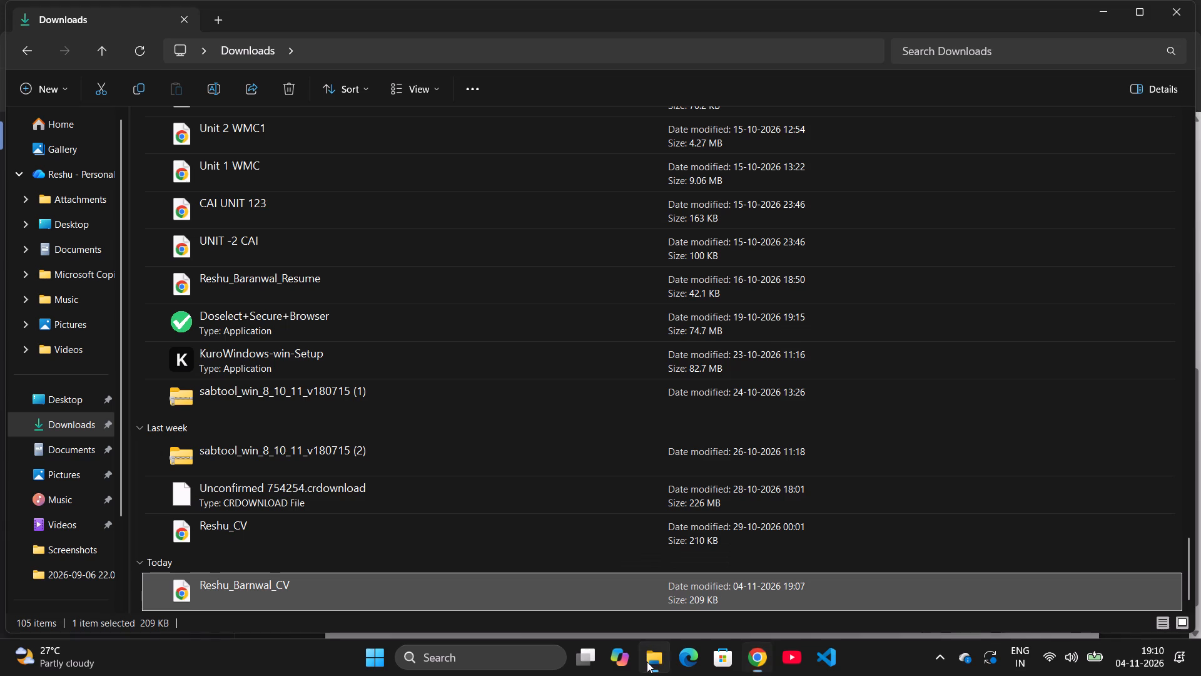
scroll(300, 578, down, 3)
right_click(248, 578)
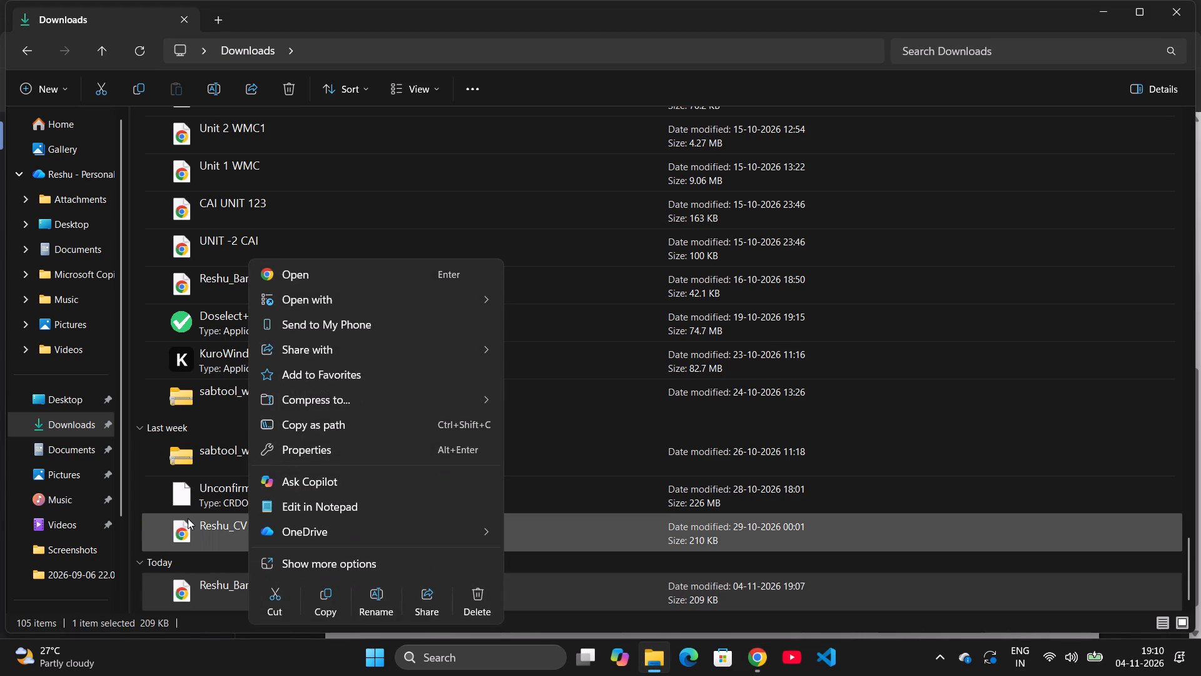
scroll(188, 518, down, 5)
click(479, 617)
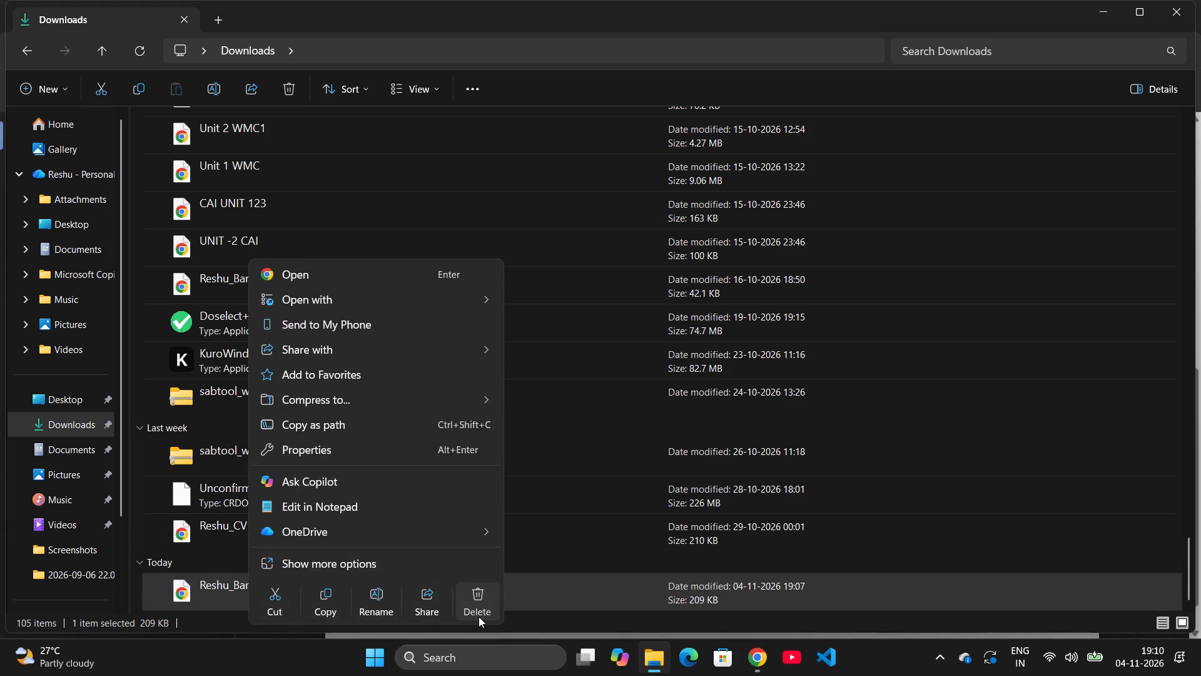
scroll(479, 617, down, 10)
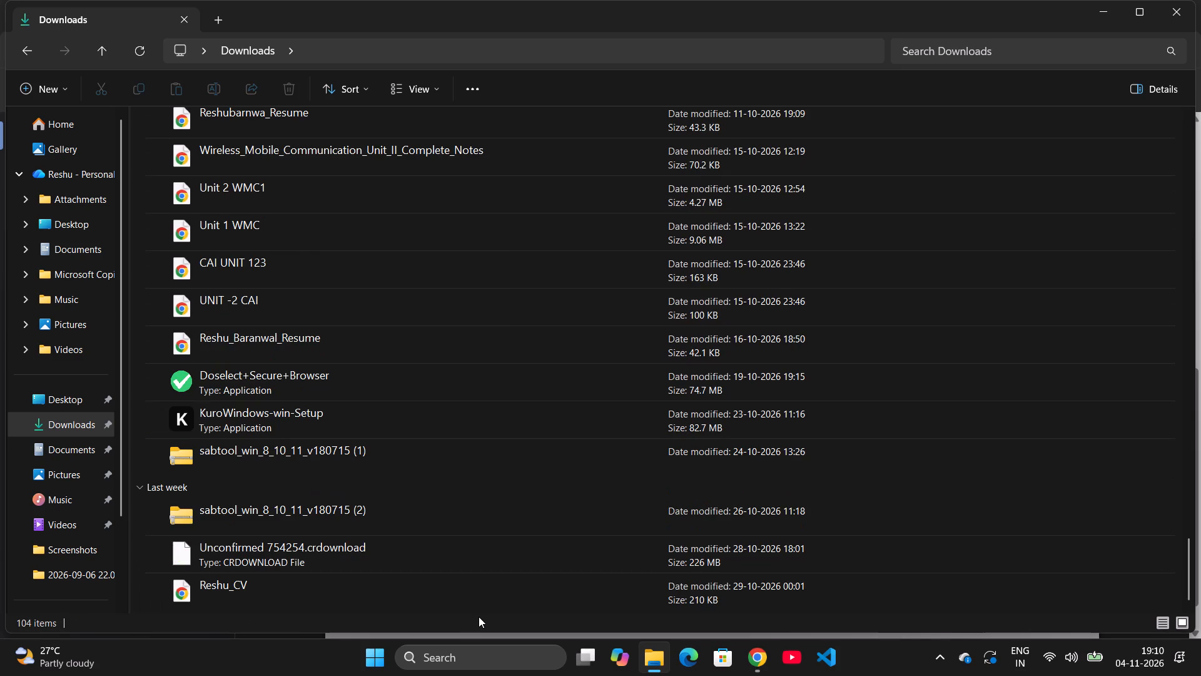
click(81, 426)
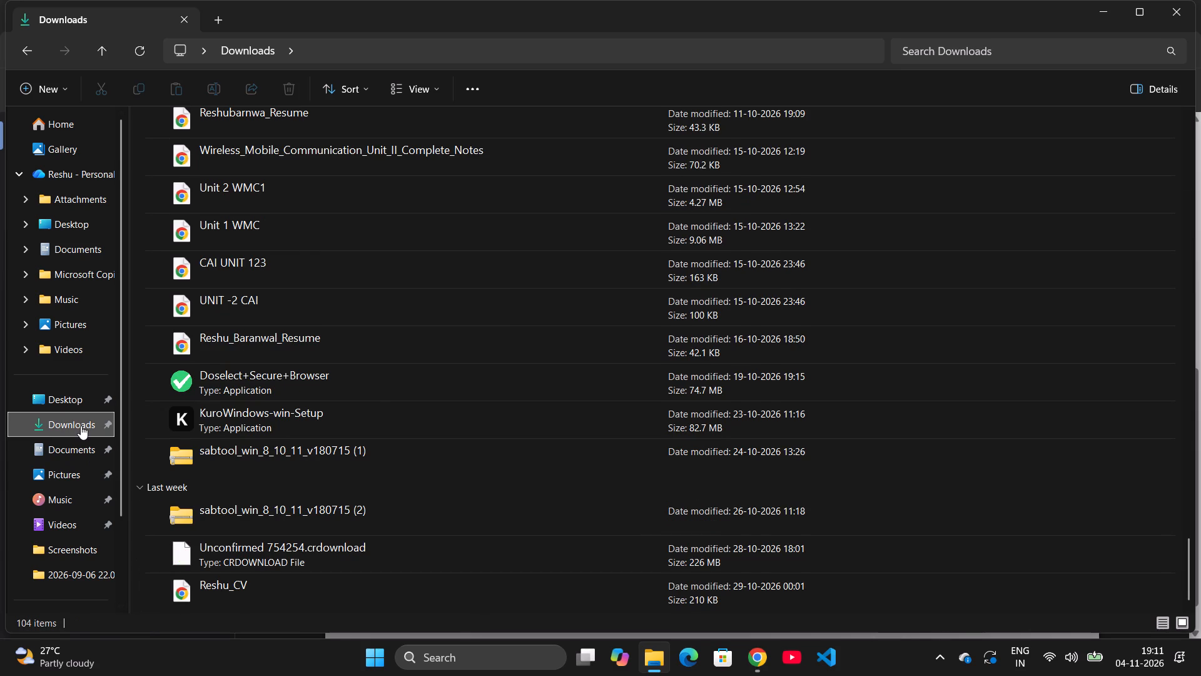
scroll(472, 507, down, 17)
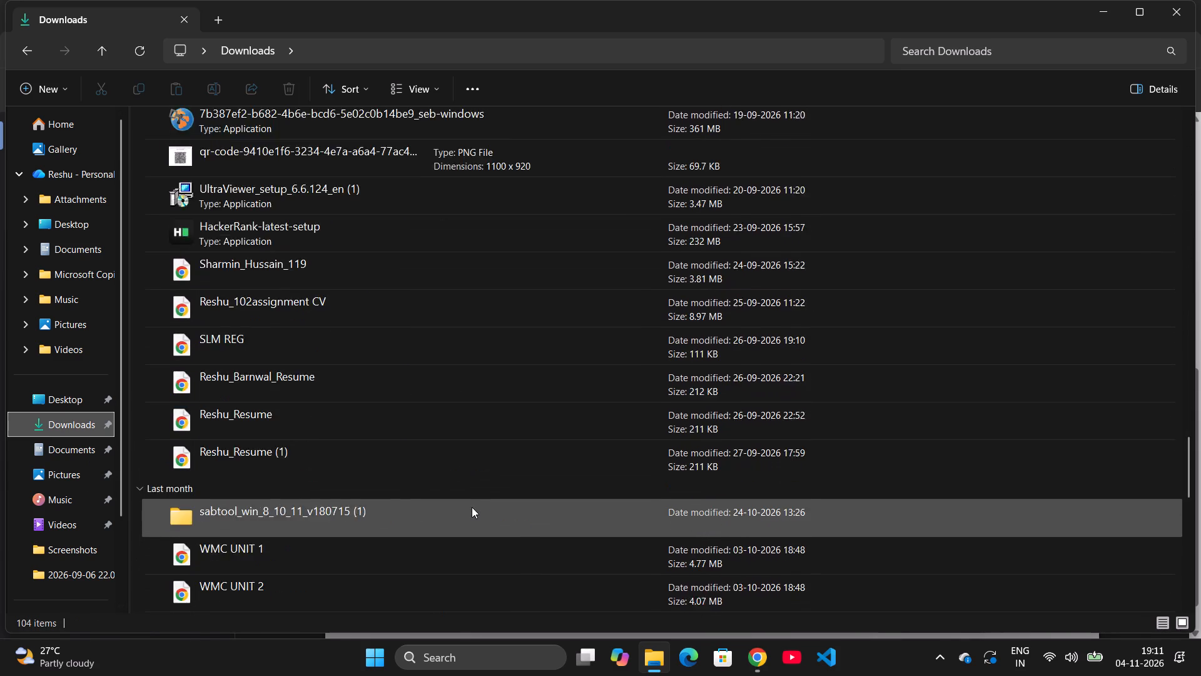
scroll(472, 507, down, 12)
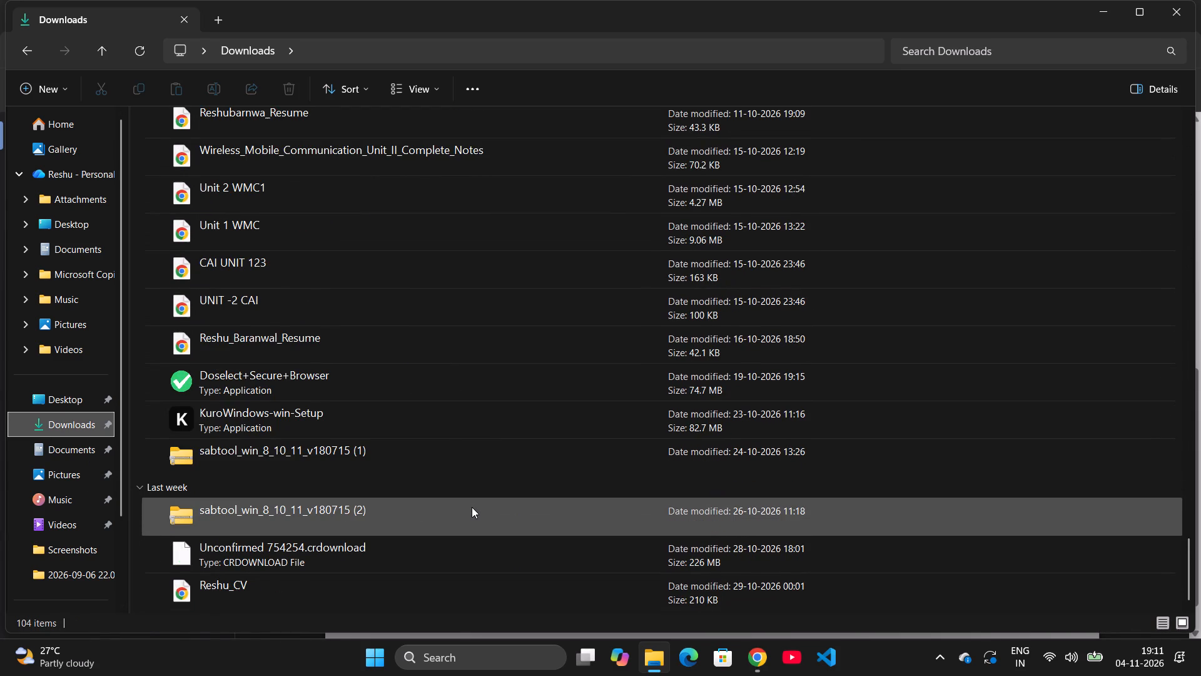
Return to the barclays project in Overleaf and download the compiled resume PDF again.
click(763, 229)
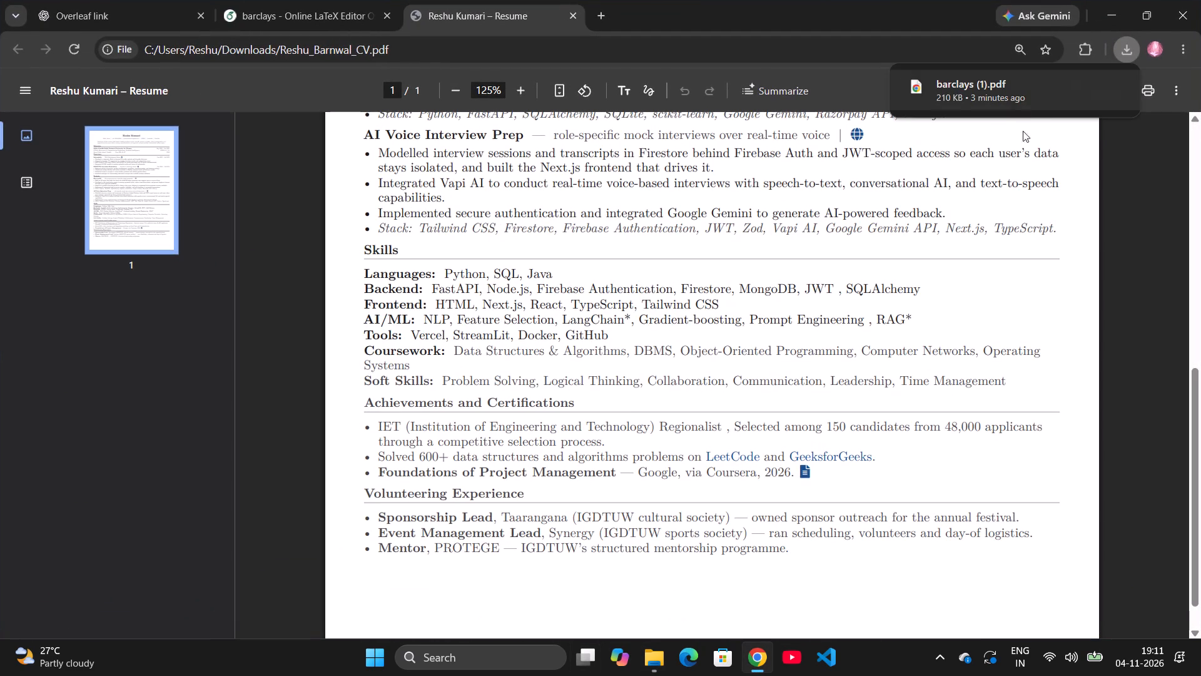
scroll(857, 374, up, 2)
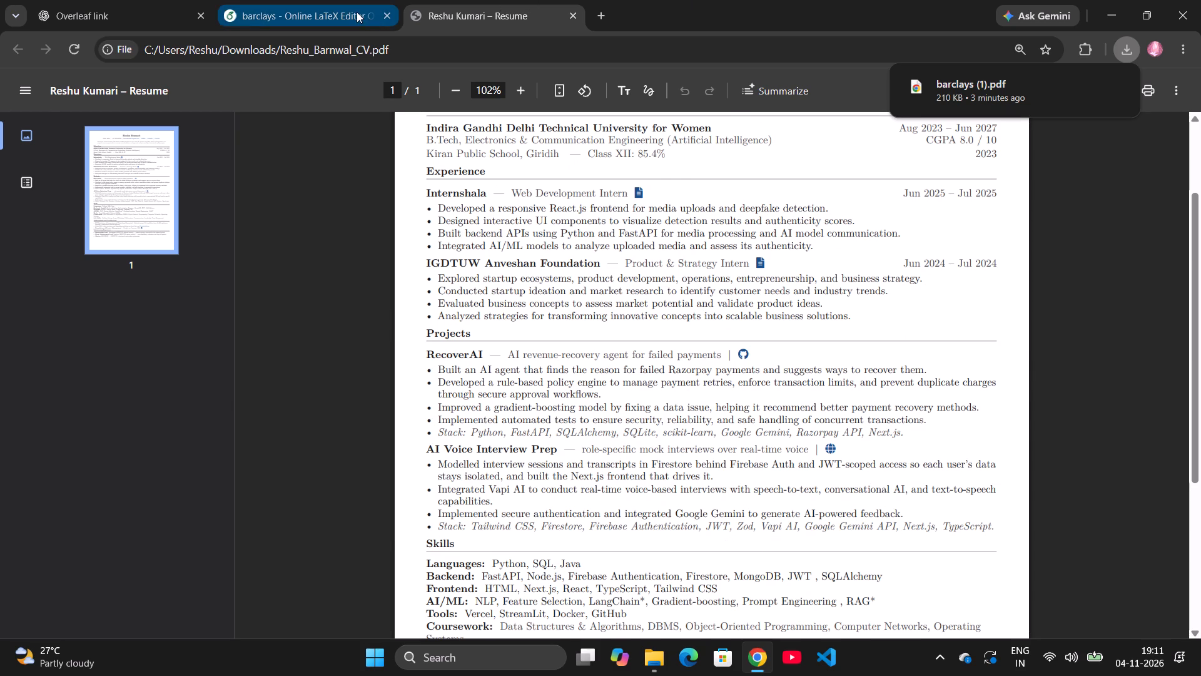
click(357, 12)
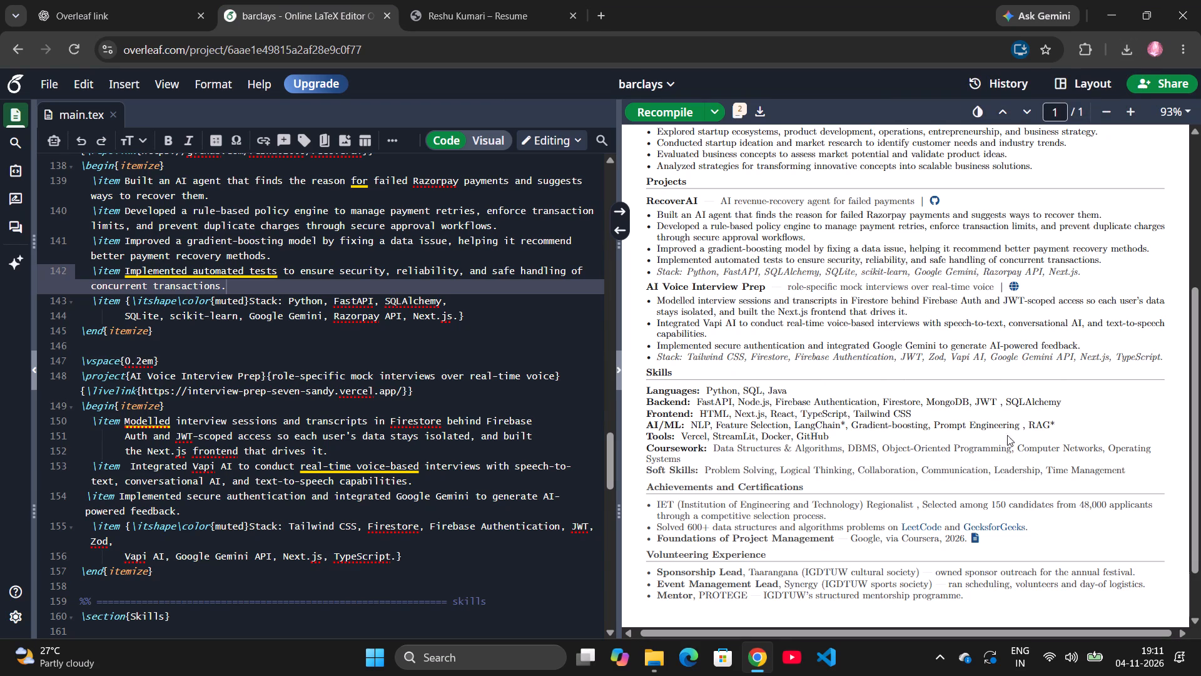
scroll(1015, 434, down, 1)
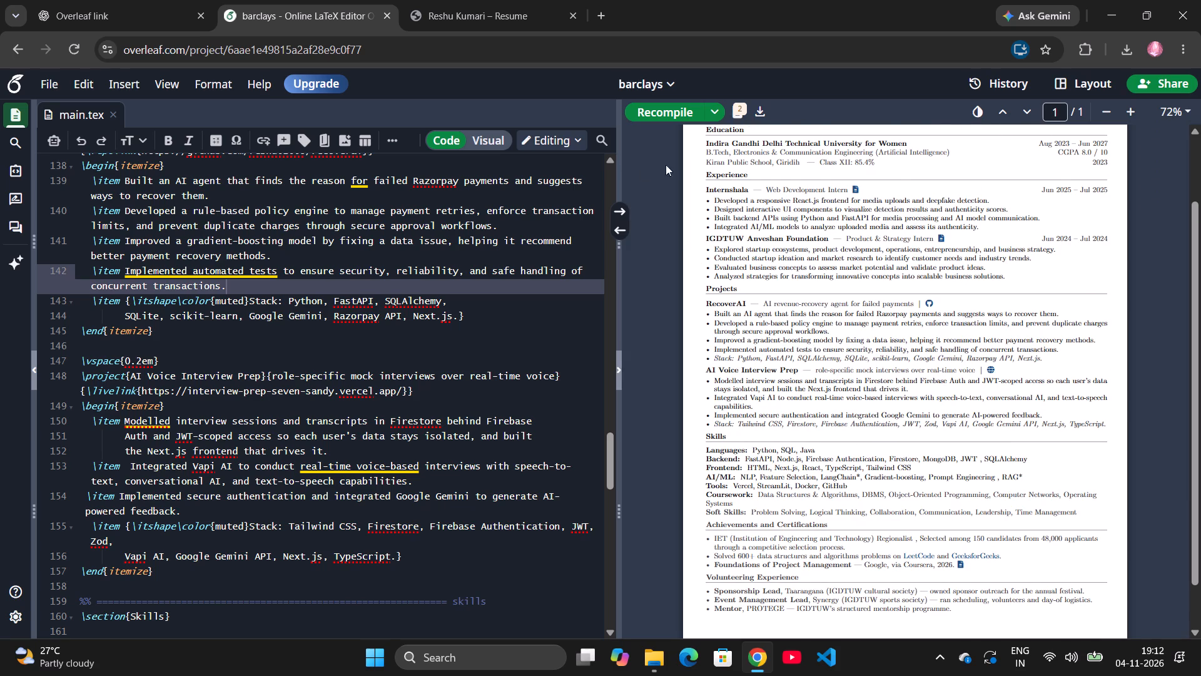
click(761, 118)
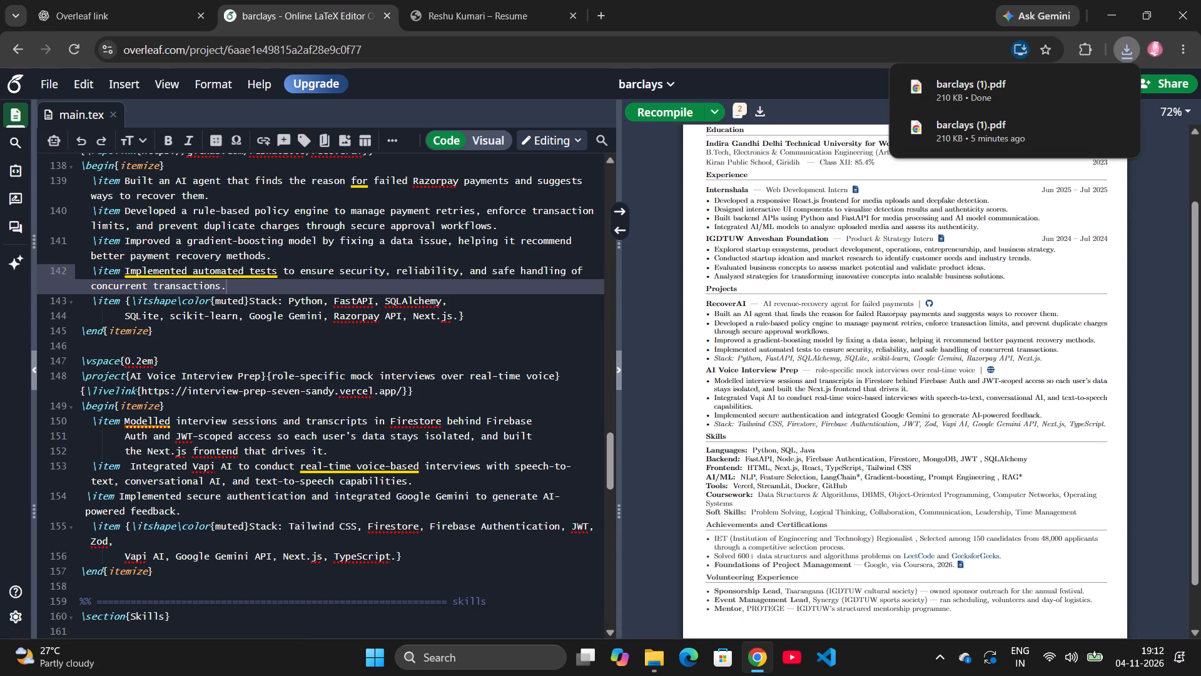
In the Downloads folder, rename the new barclays (1) file to the resume owner's first name, surname and CV, joined with underscores.
click(650, 659)
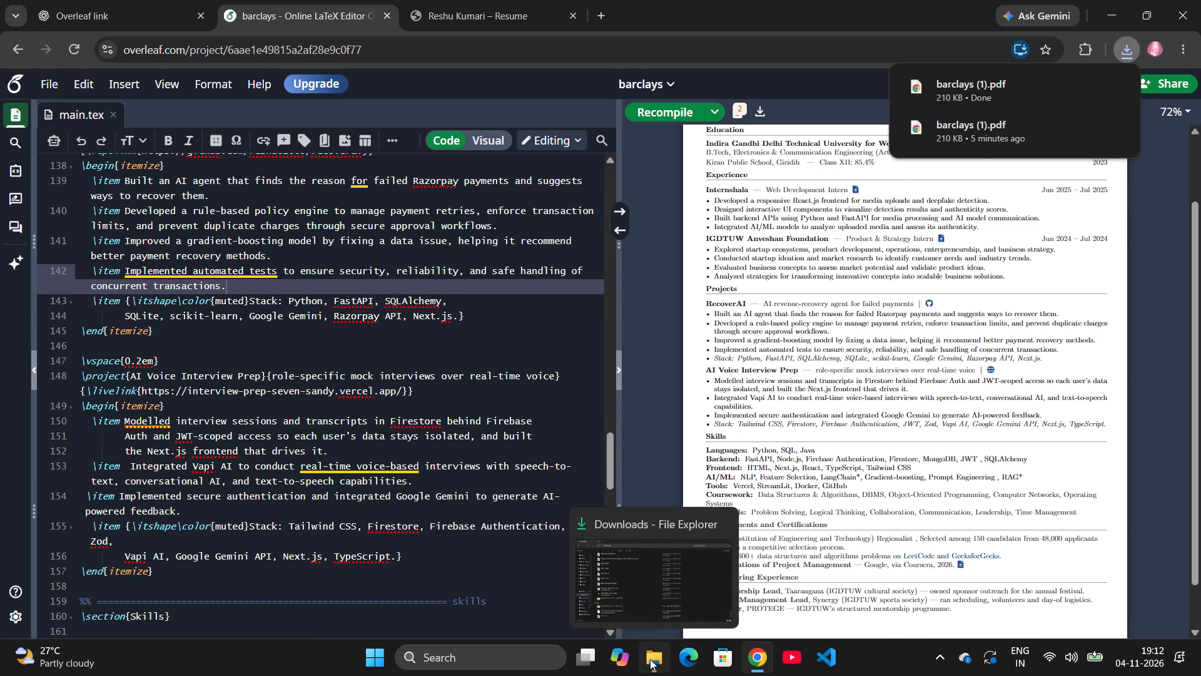
scroll(577, 465, down, 5)
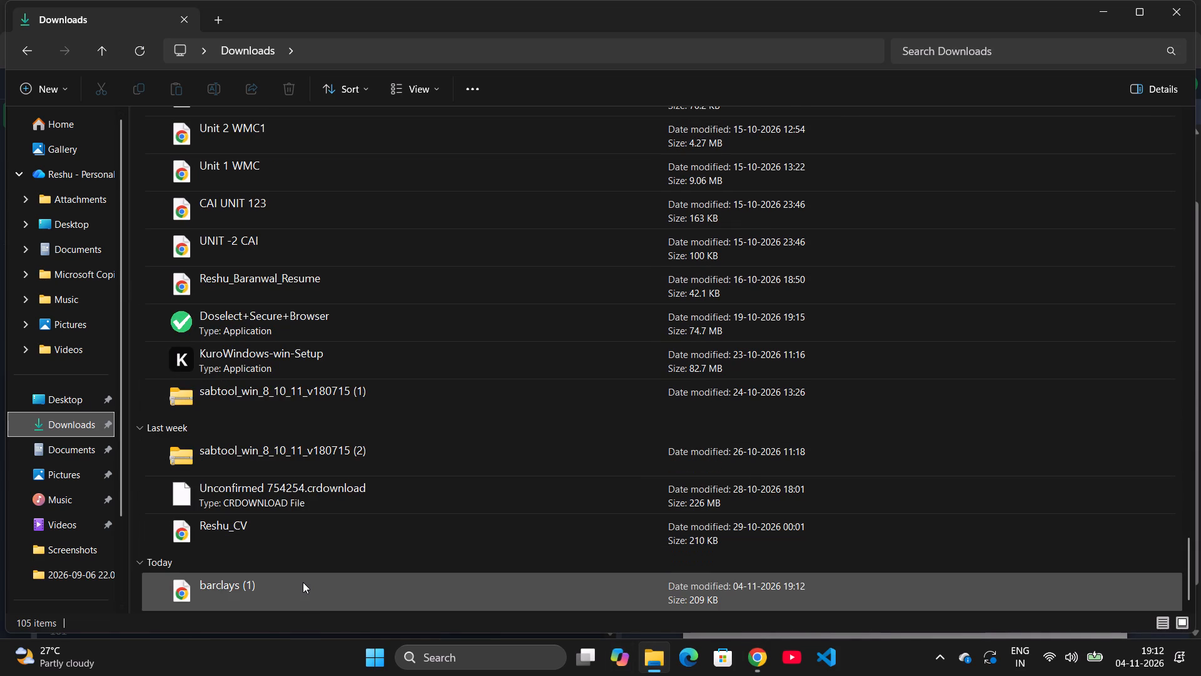
right_click(303, 582)
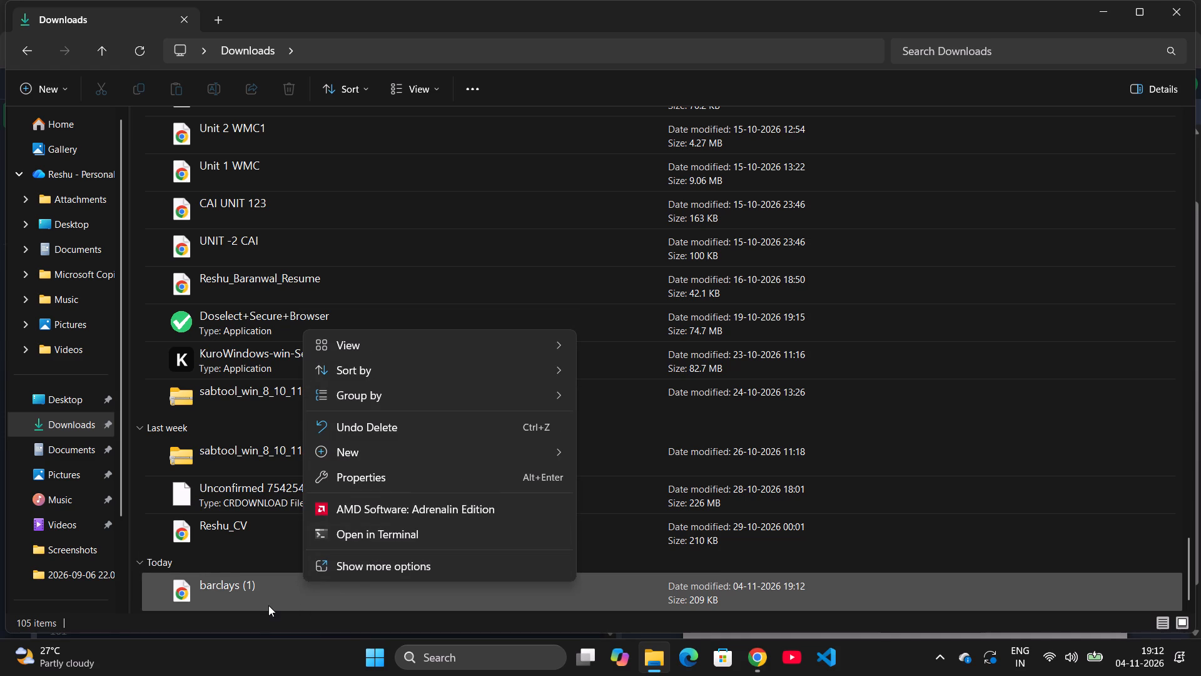
right_click(230, 589)
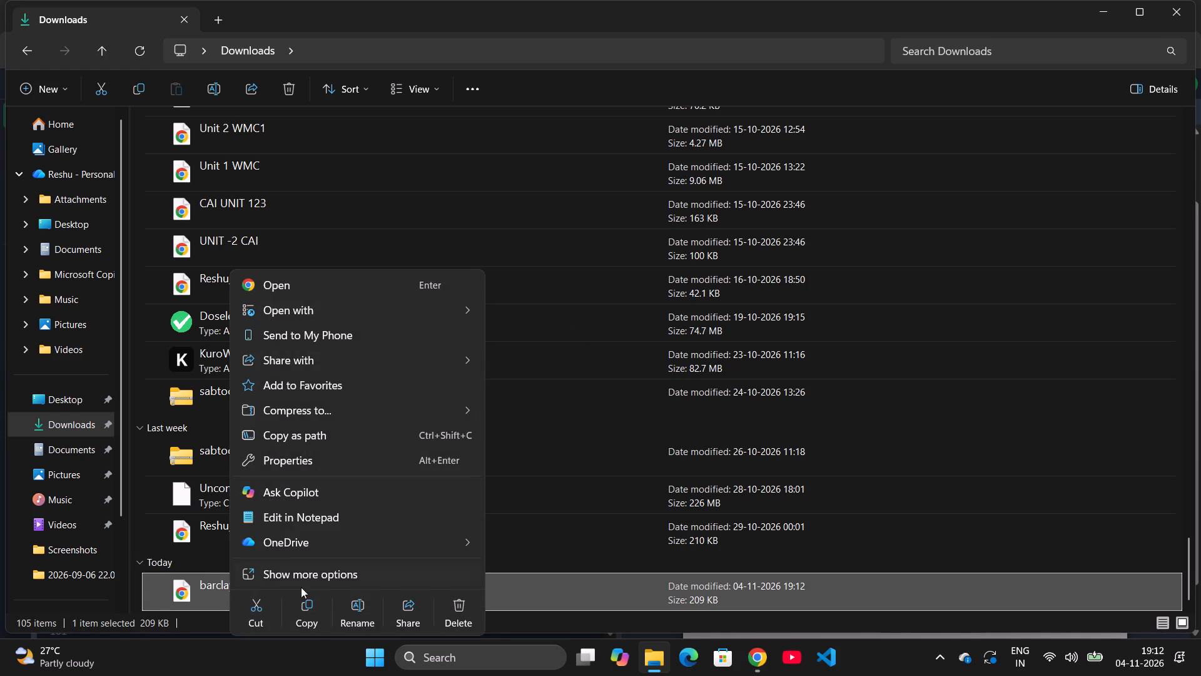
click(353, 623)
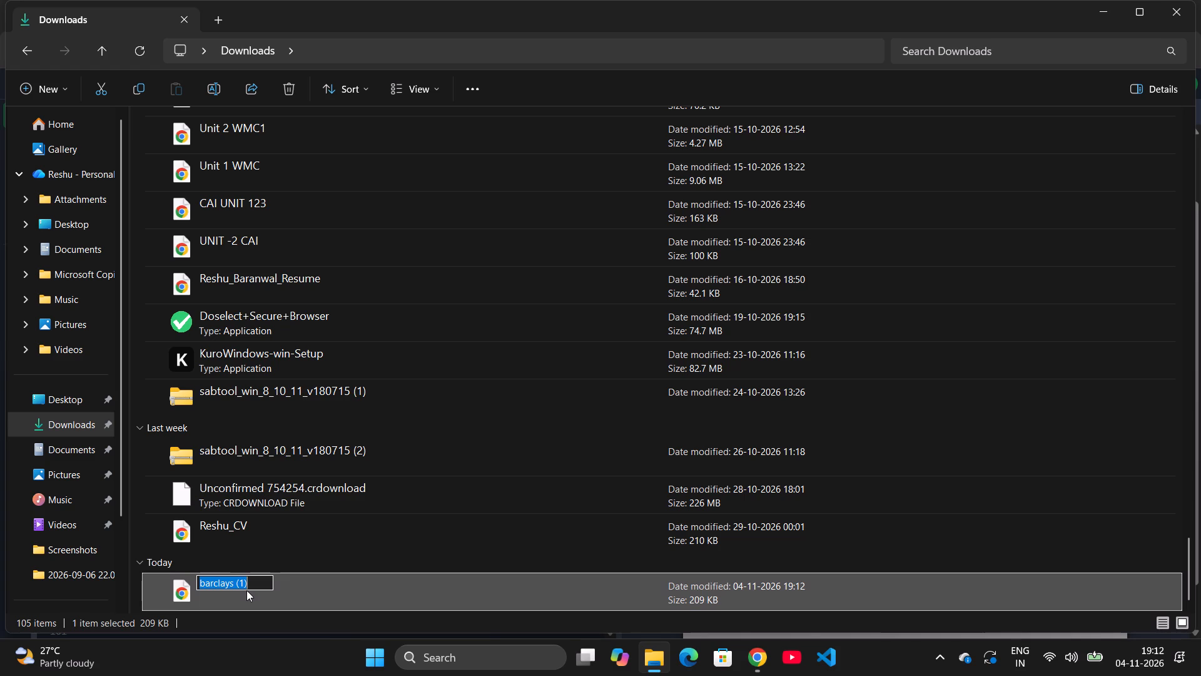
key(BackSpace)
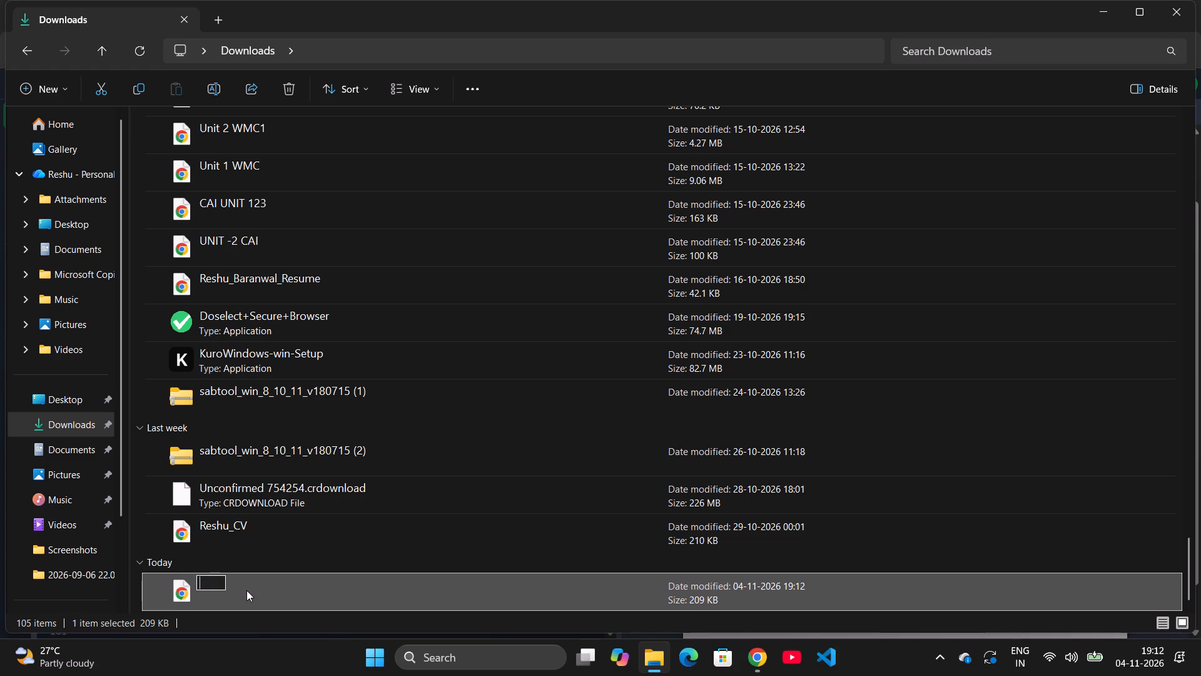
key(r)
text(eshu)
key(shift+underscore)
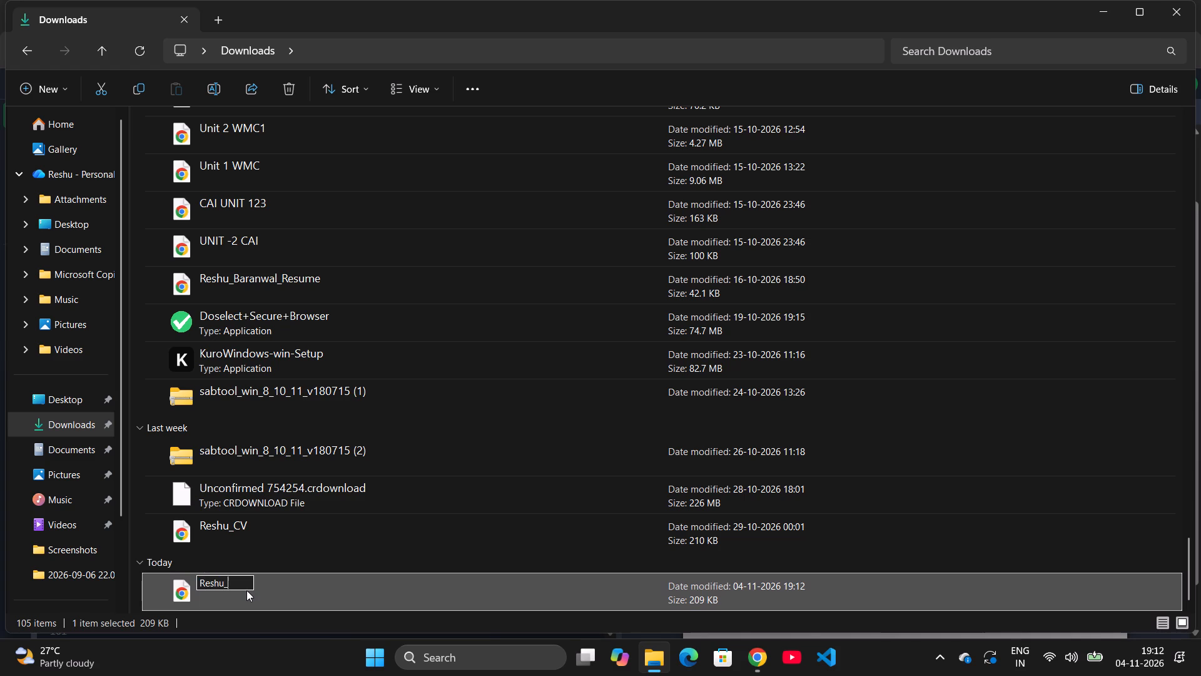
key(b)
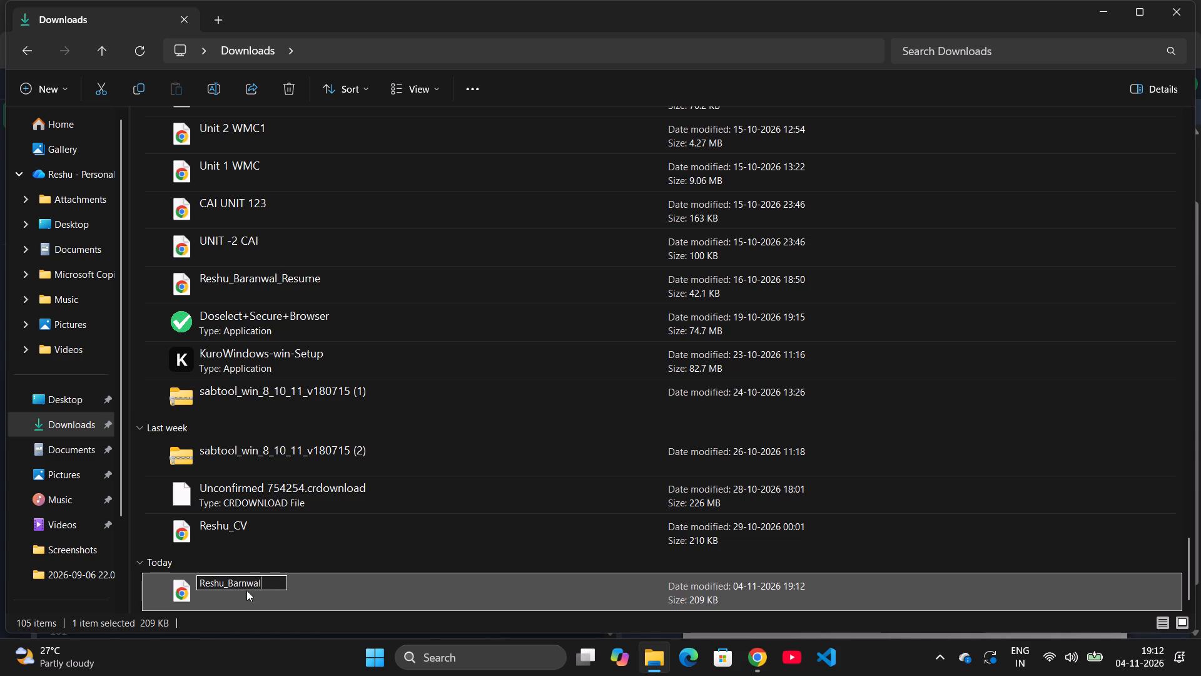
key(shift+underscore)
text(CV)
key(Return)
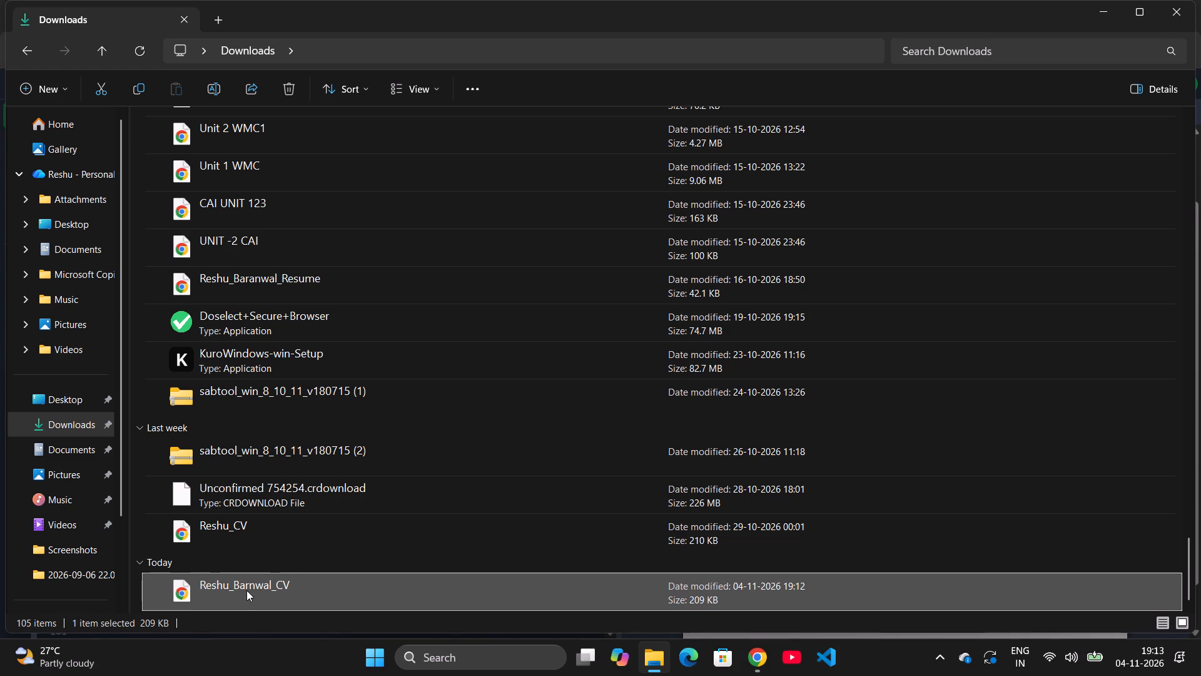
Open the newly renamed CV PDF from Downloads and look over its contents, dismissing the recent downloads list.
scroll(246, 590, down, 1)
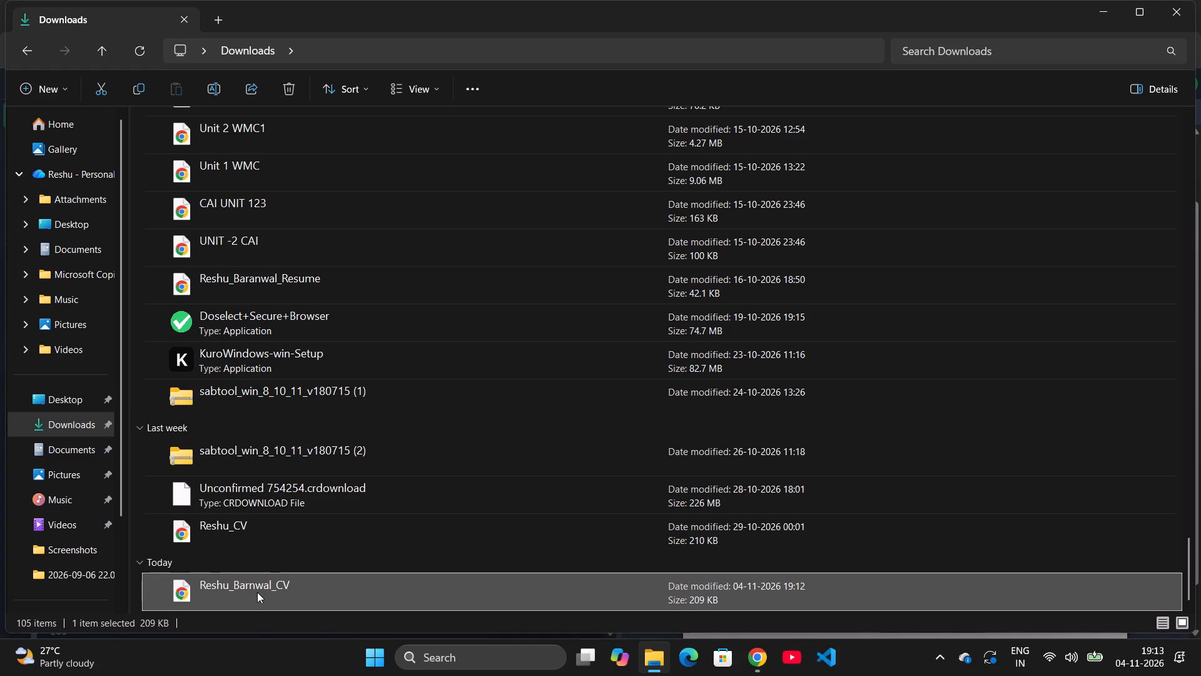
double_click(257, 592)
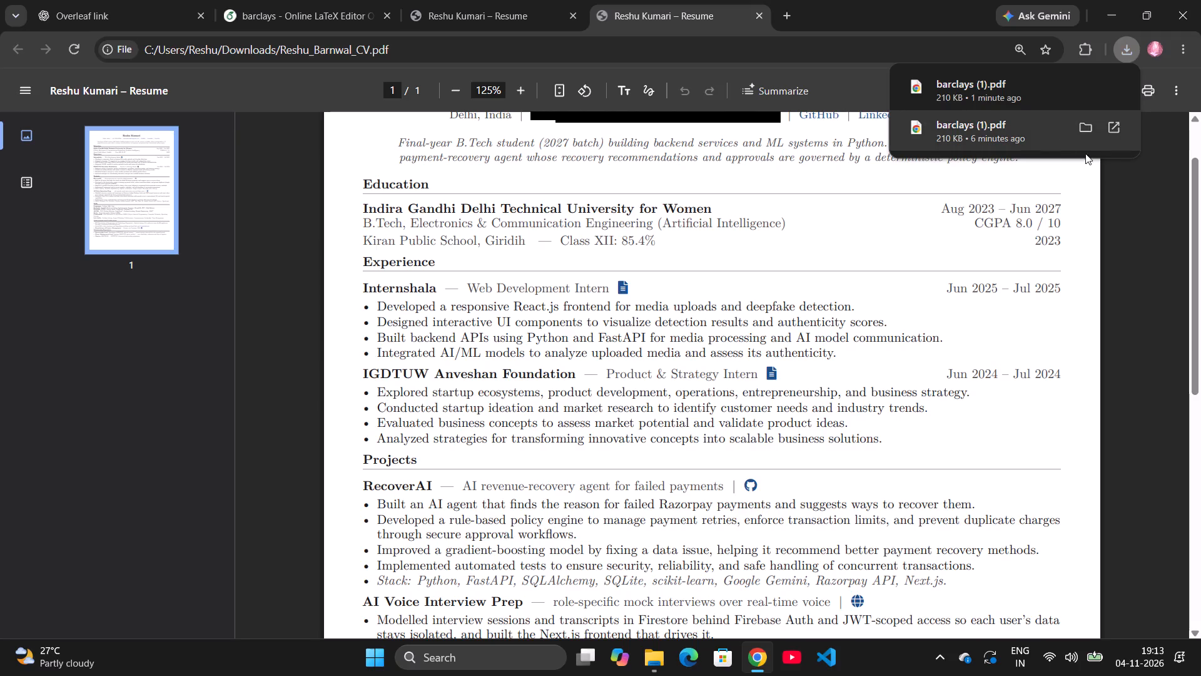
click(1123, 178)
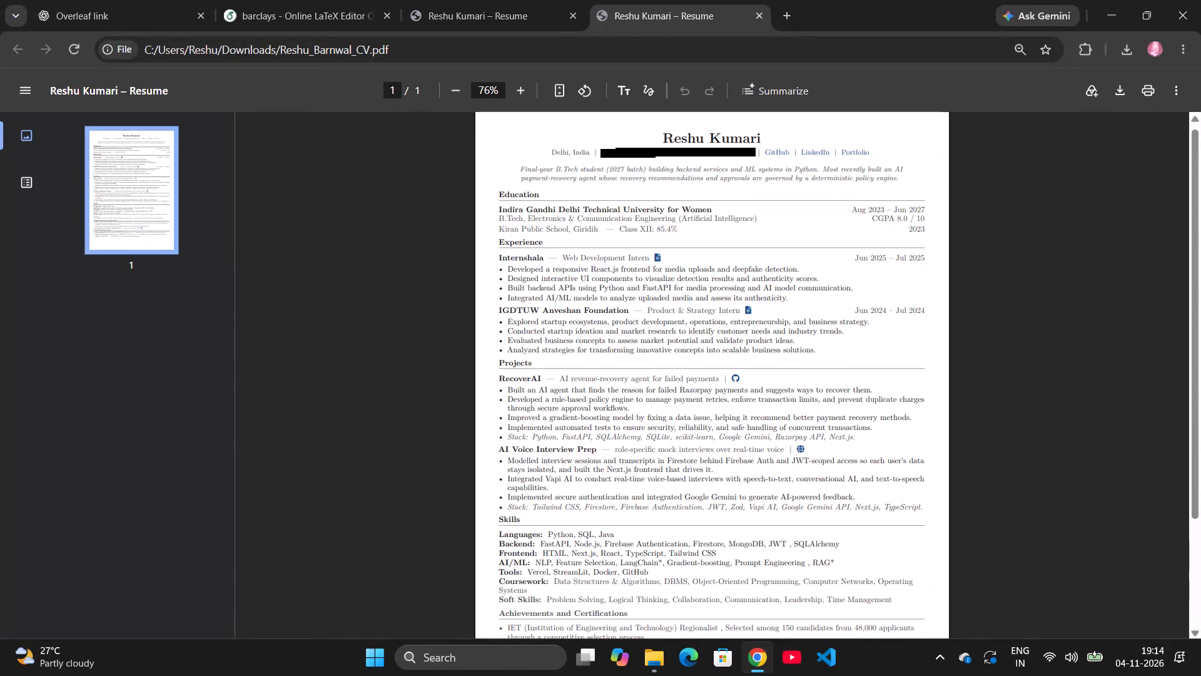
Open the Portfolio link from the CV header, look through the site's overview, experience, education, tech stack and projects, and close it.
scroll(756, 129, up, 1)
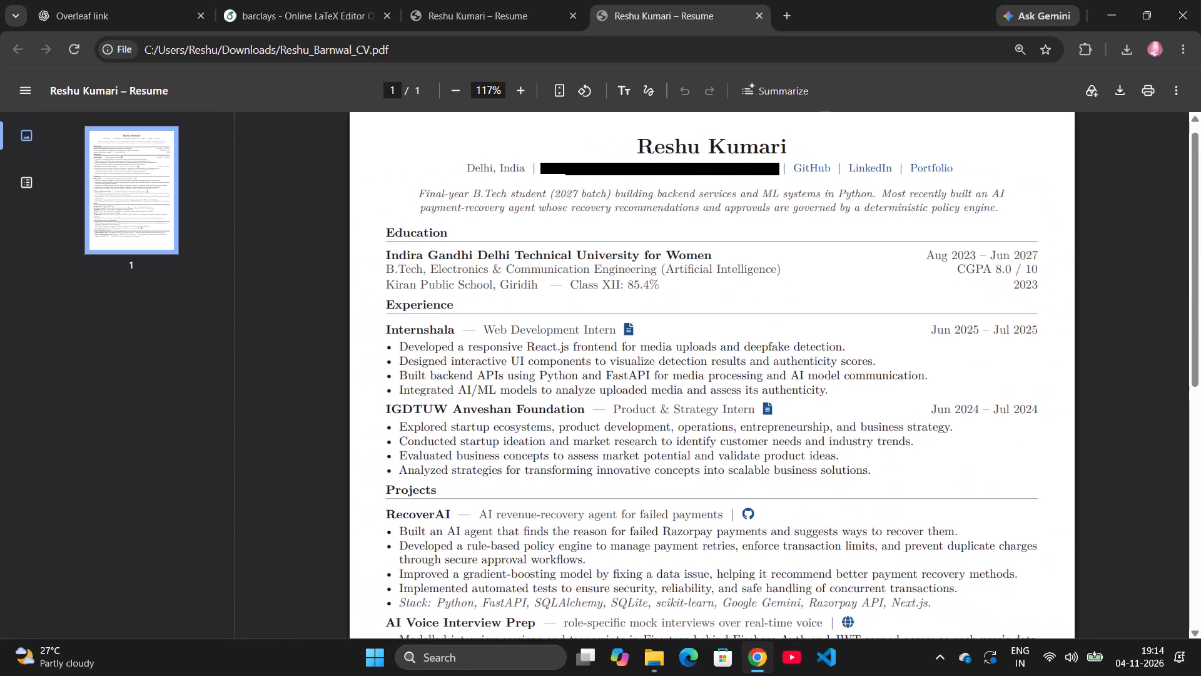
click(927, 170)
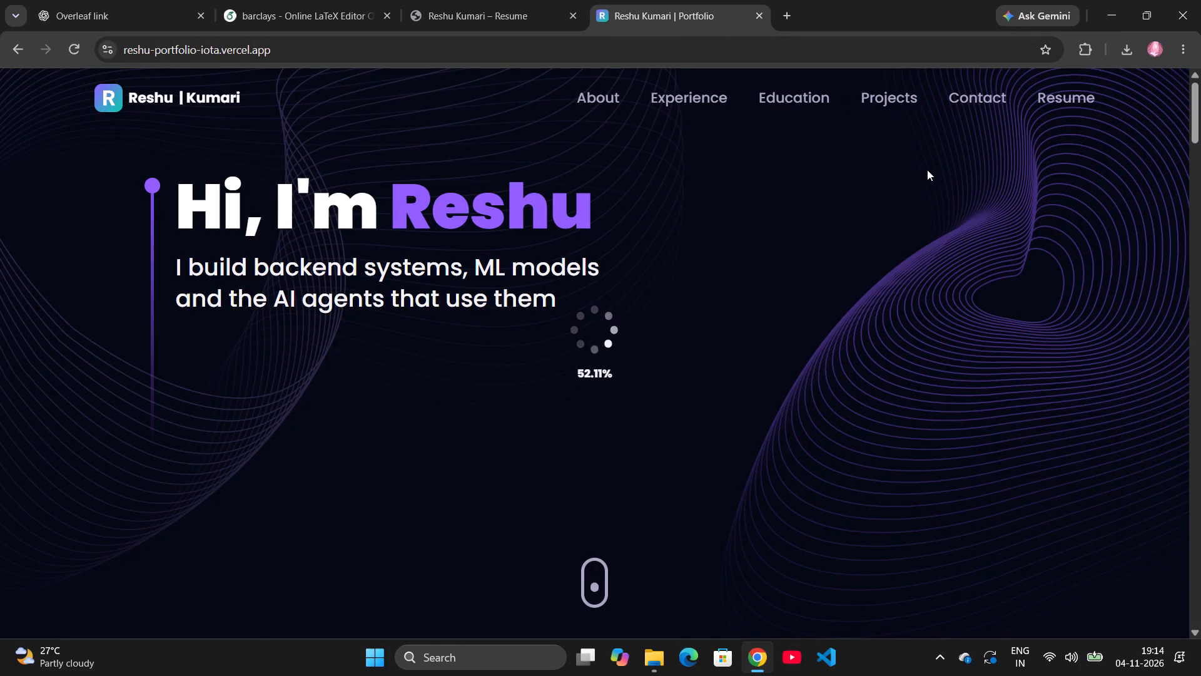
scroll(927, 170, down, 3)
scroll(927, 170, up, 1)
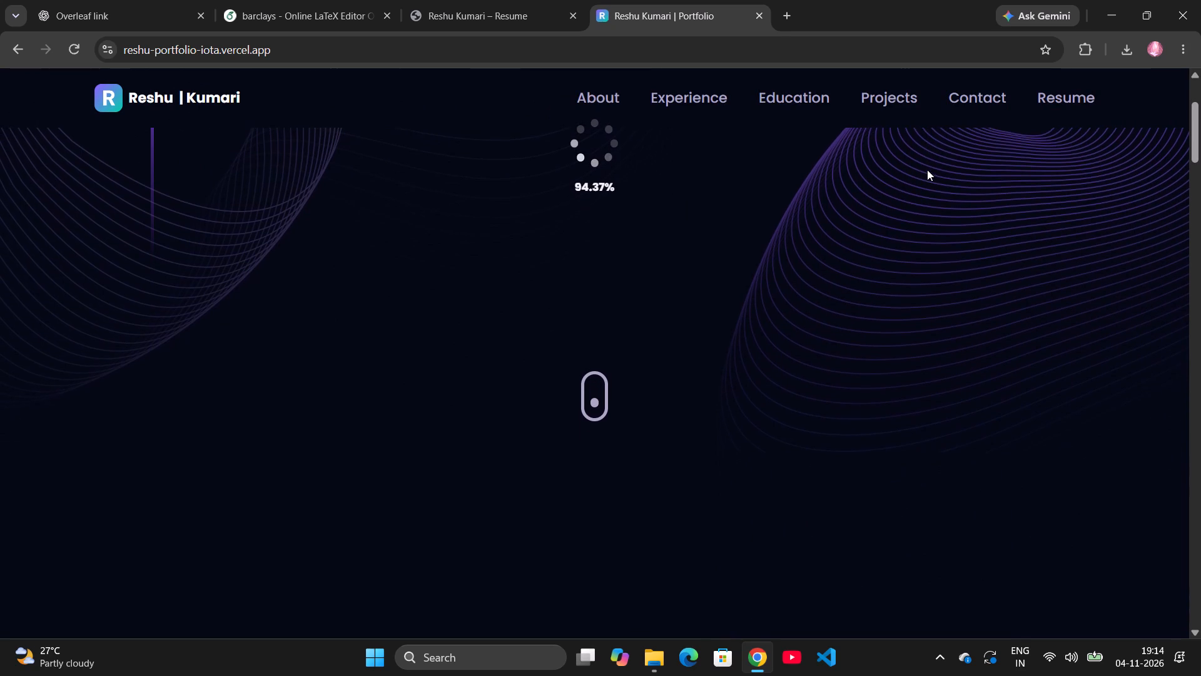
scroll(927, 170, up, 1)
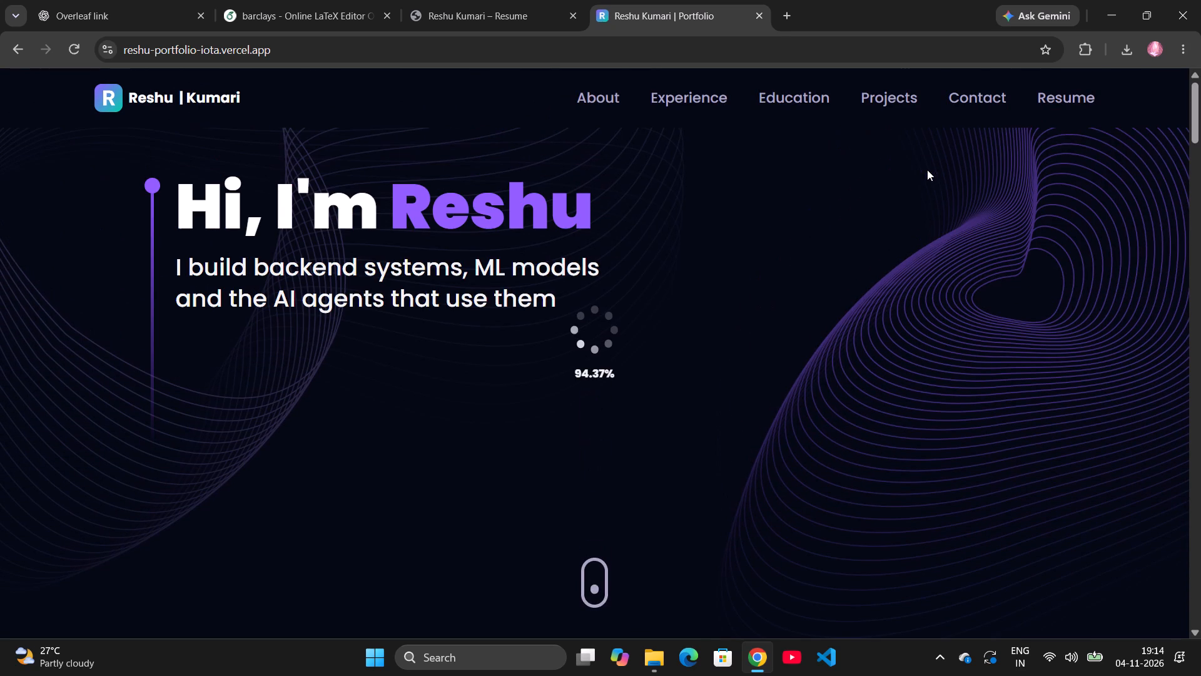
scroll(849, 315, down, 6)
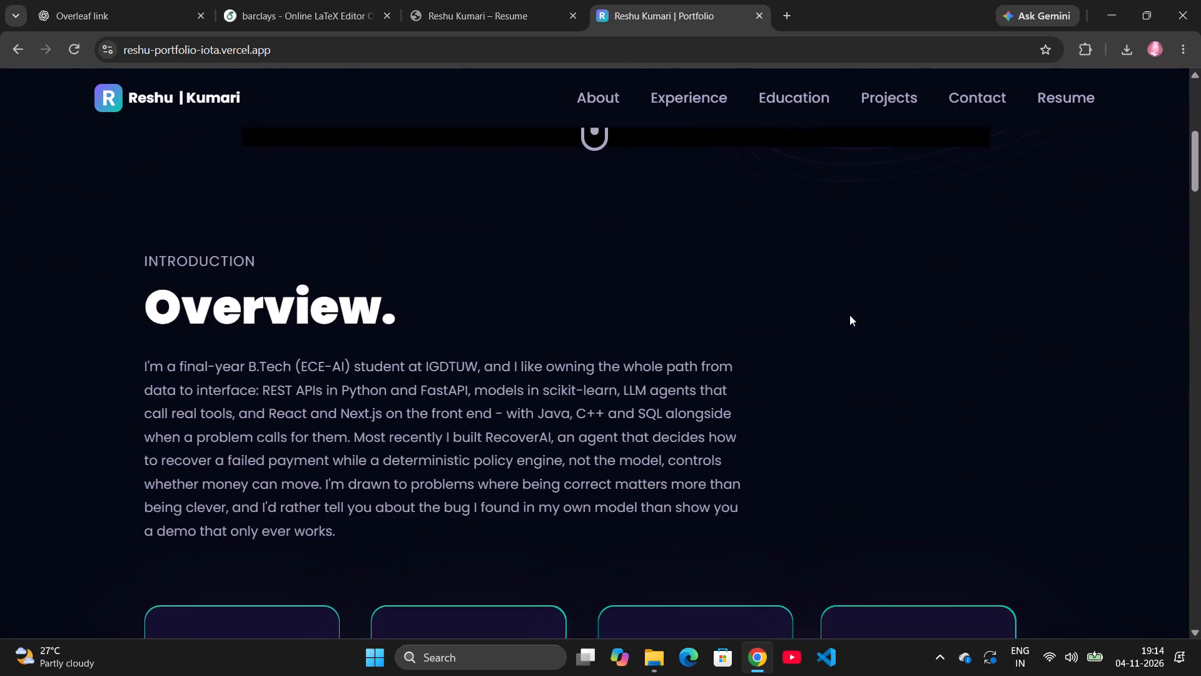
scroll(849, 315, down, 3)
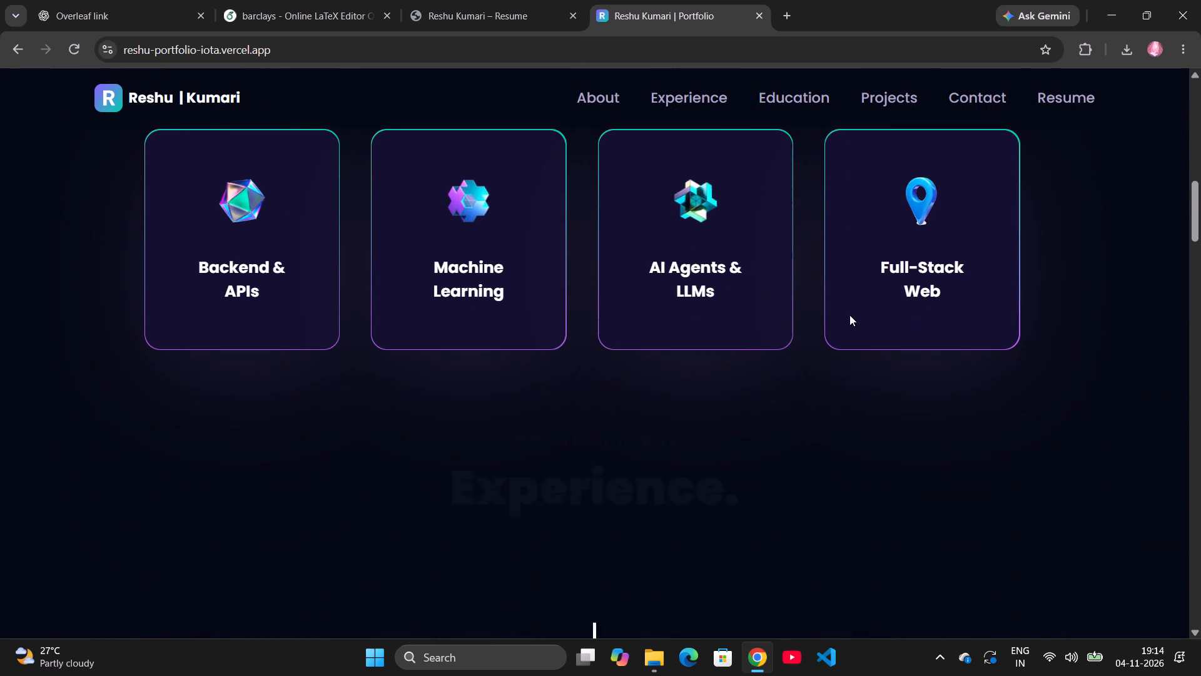
scroll(849, 315, down, 4)
scroll(844, 342, up, 1)
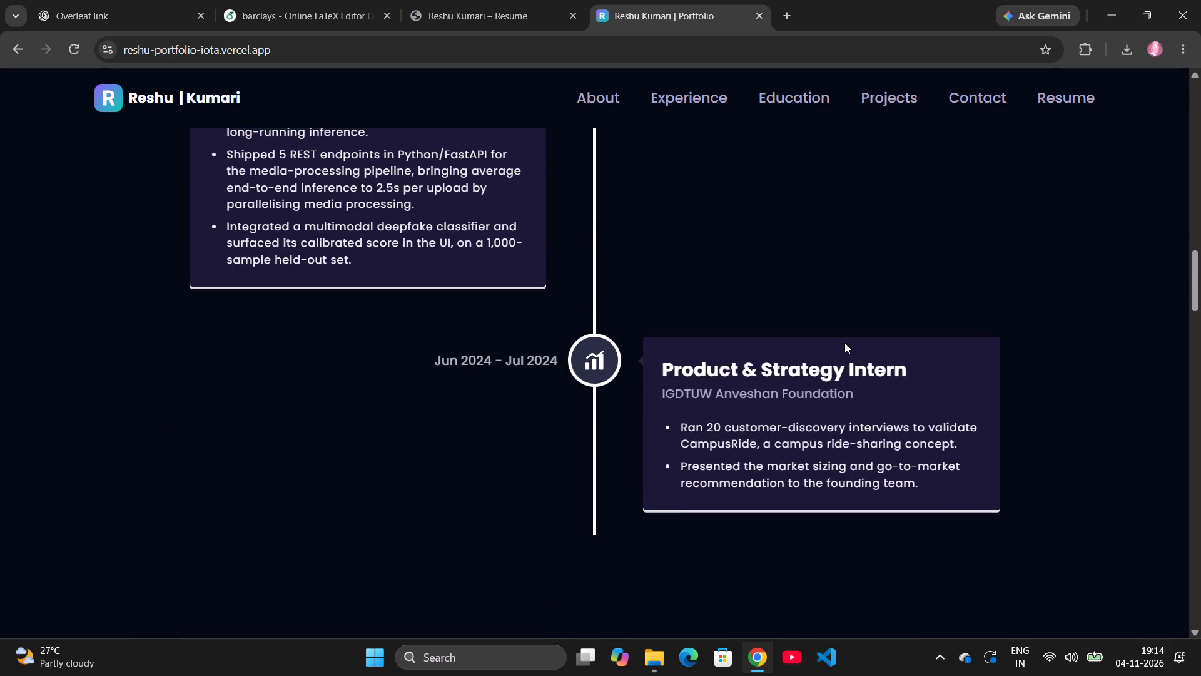
scroll(844, 342, down, 8)
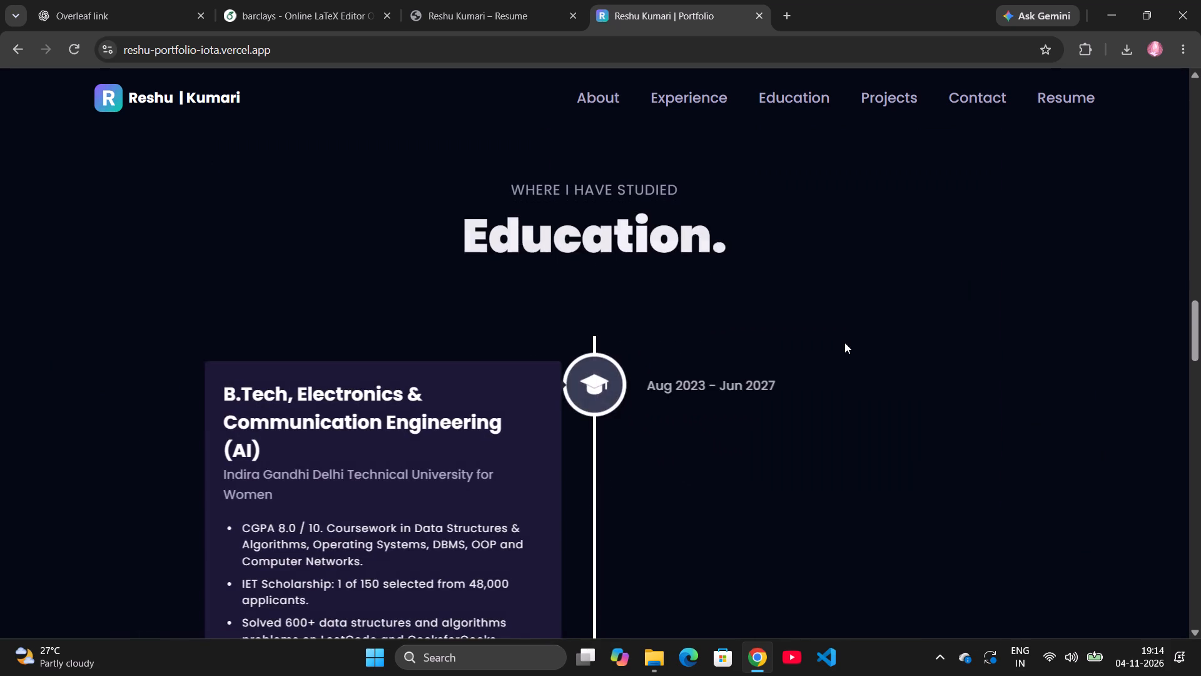
scroll(844, 342, down, 5)
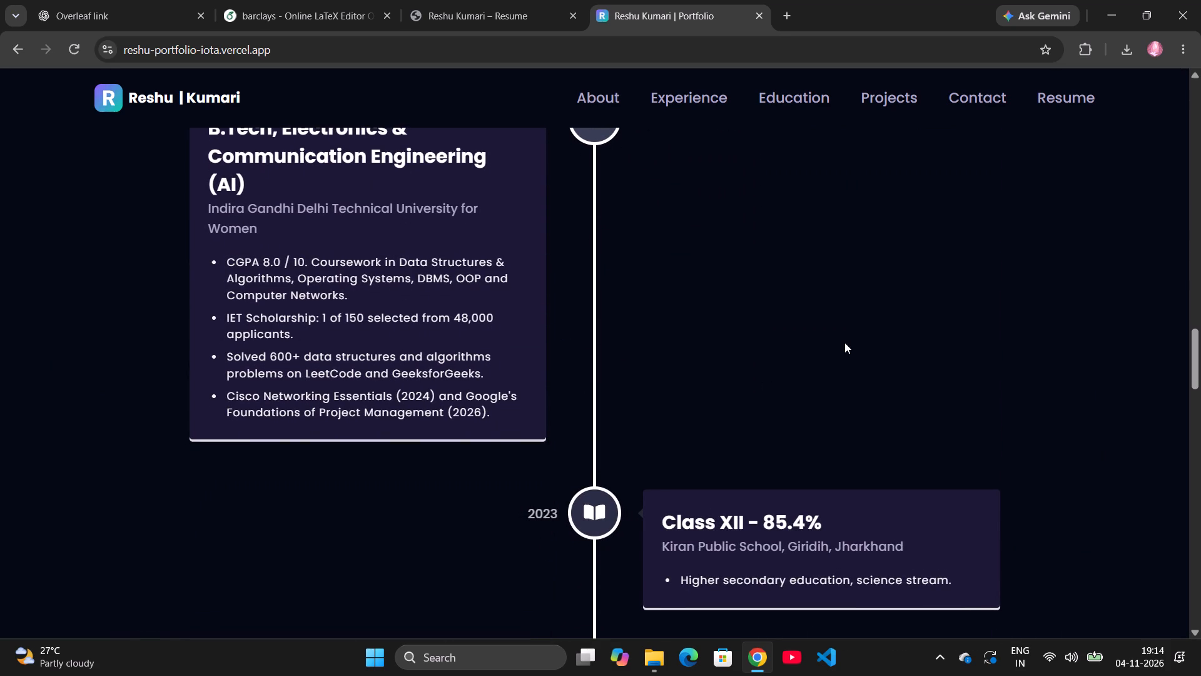
scroll(844, 342, down, 4)
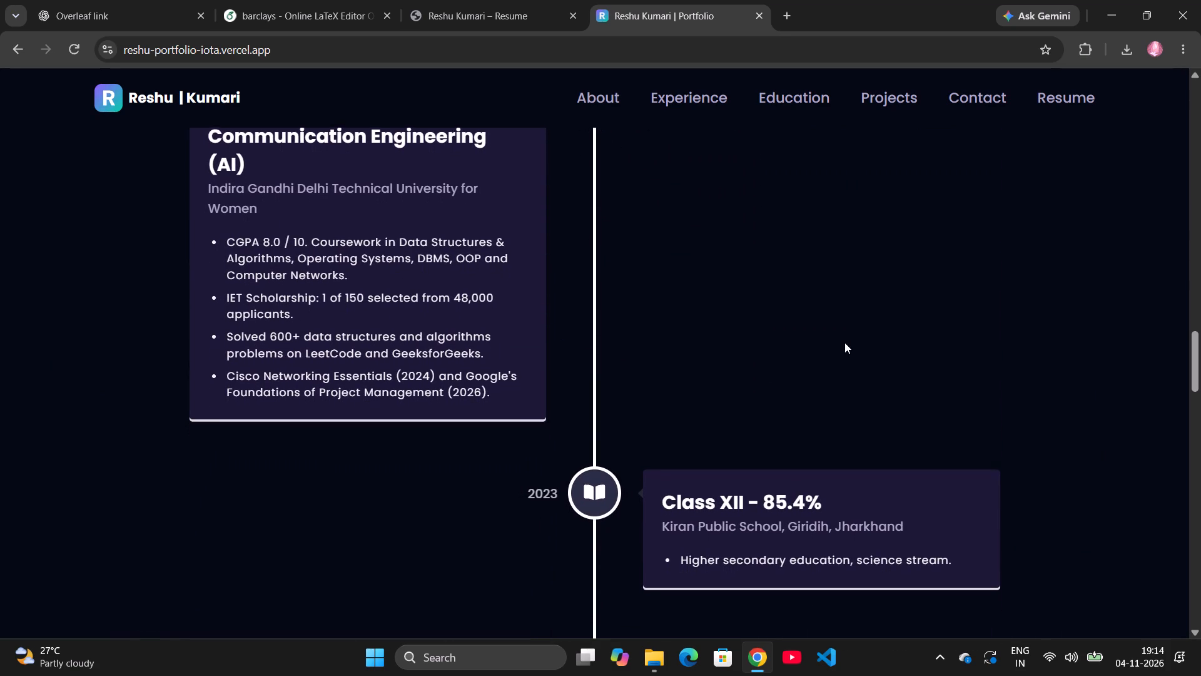
scroll(844, 342, down, 4)
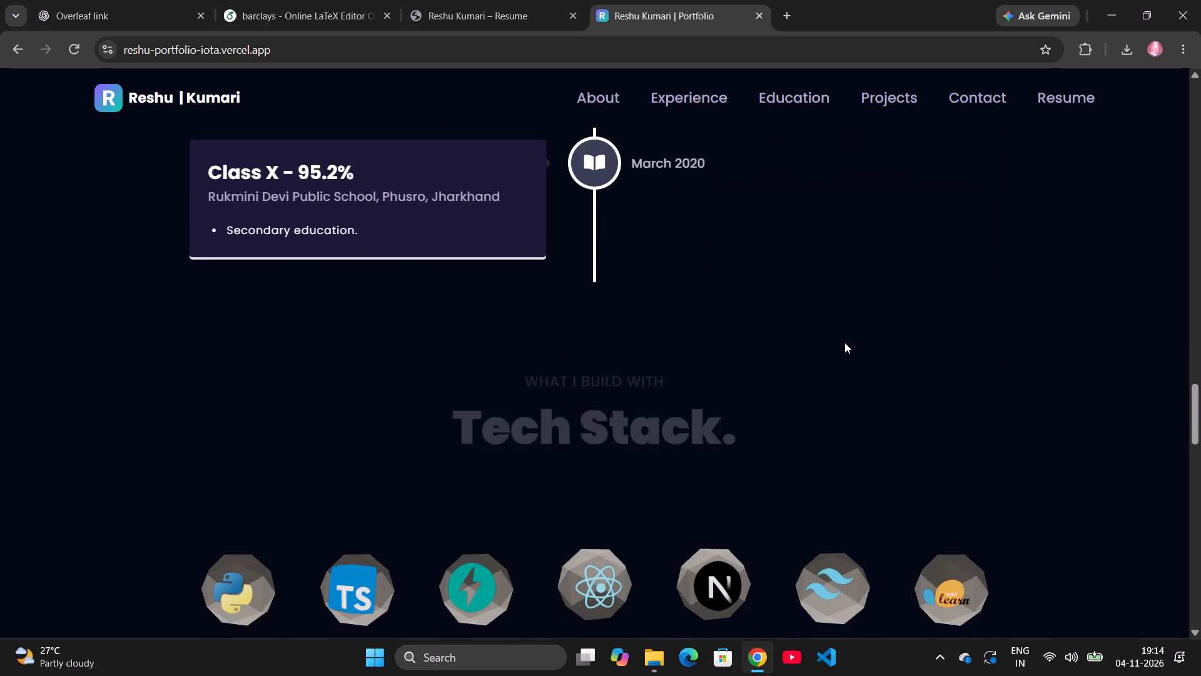
scroll(844, 342, down, 4)
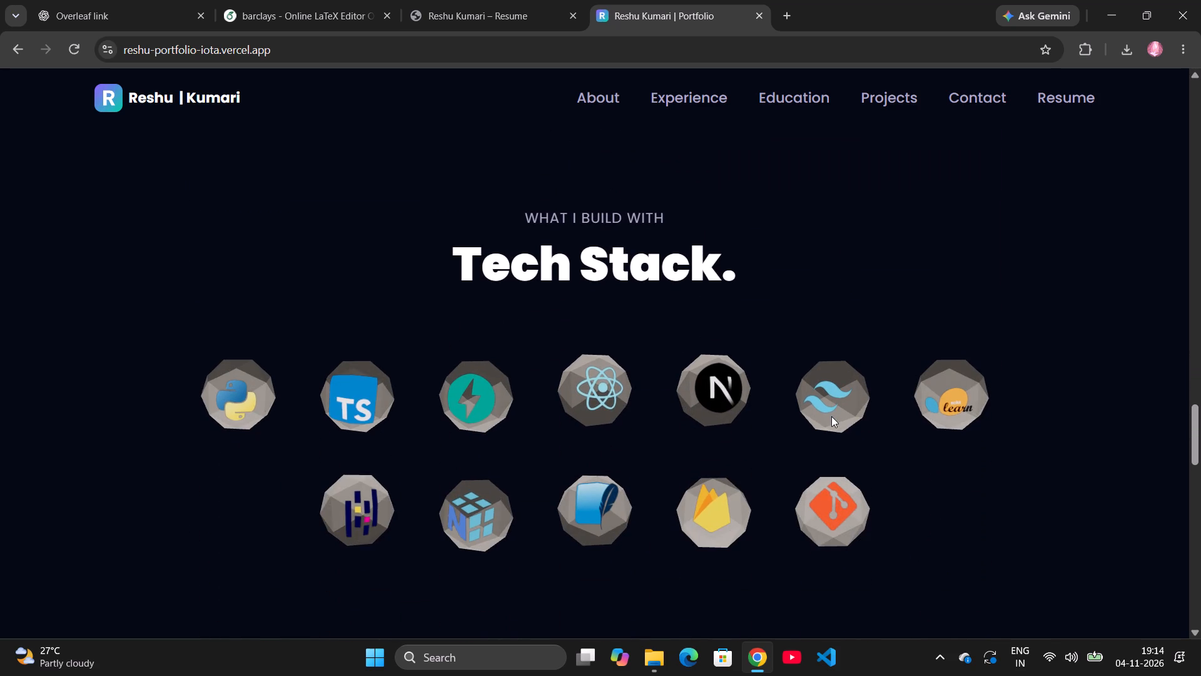
scroll(856, 530, down, 9)
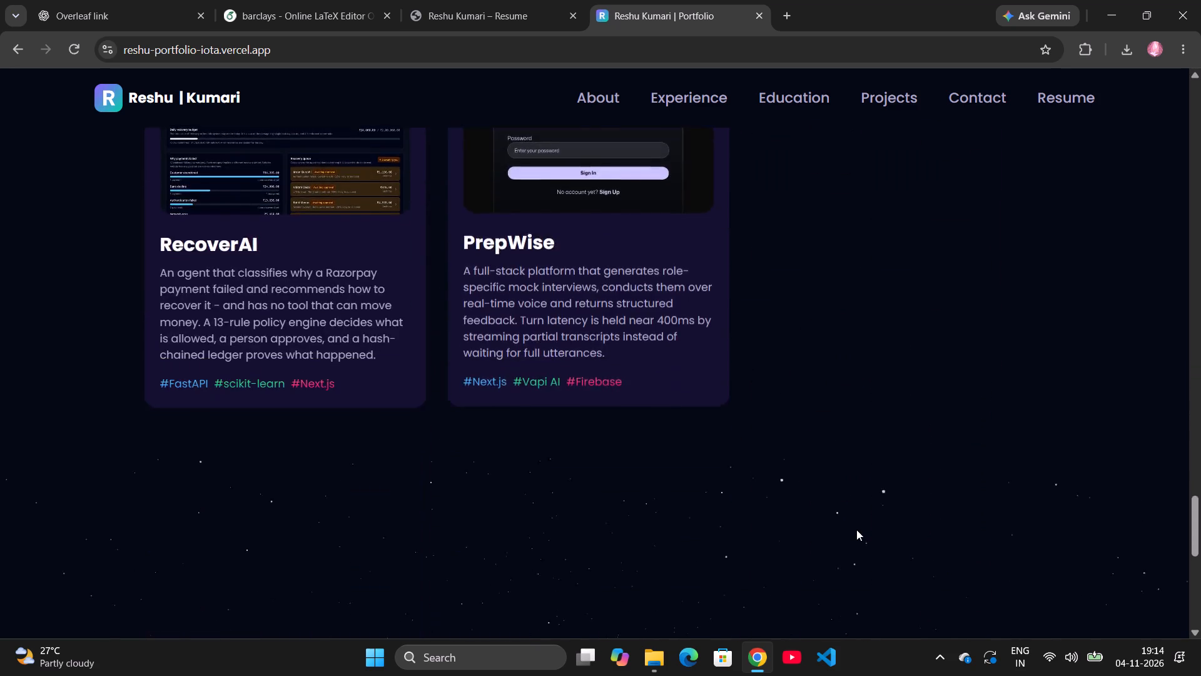
scroll(856, 530, up, 9)
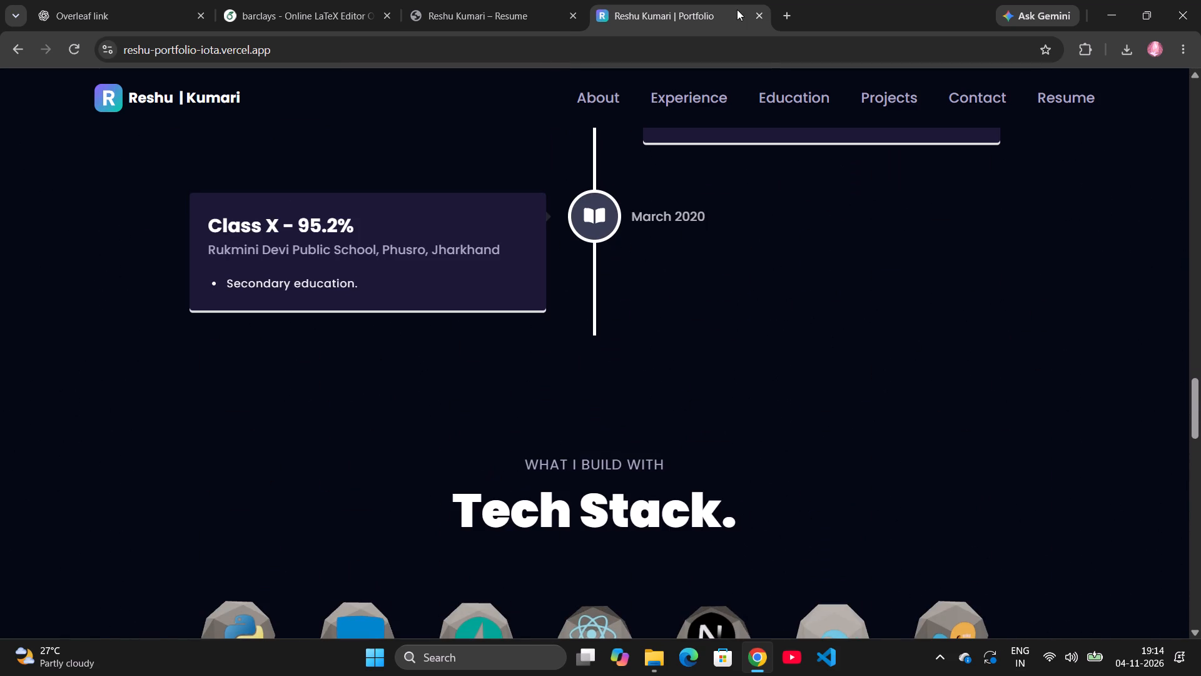
click(763, 16)
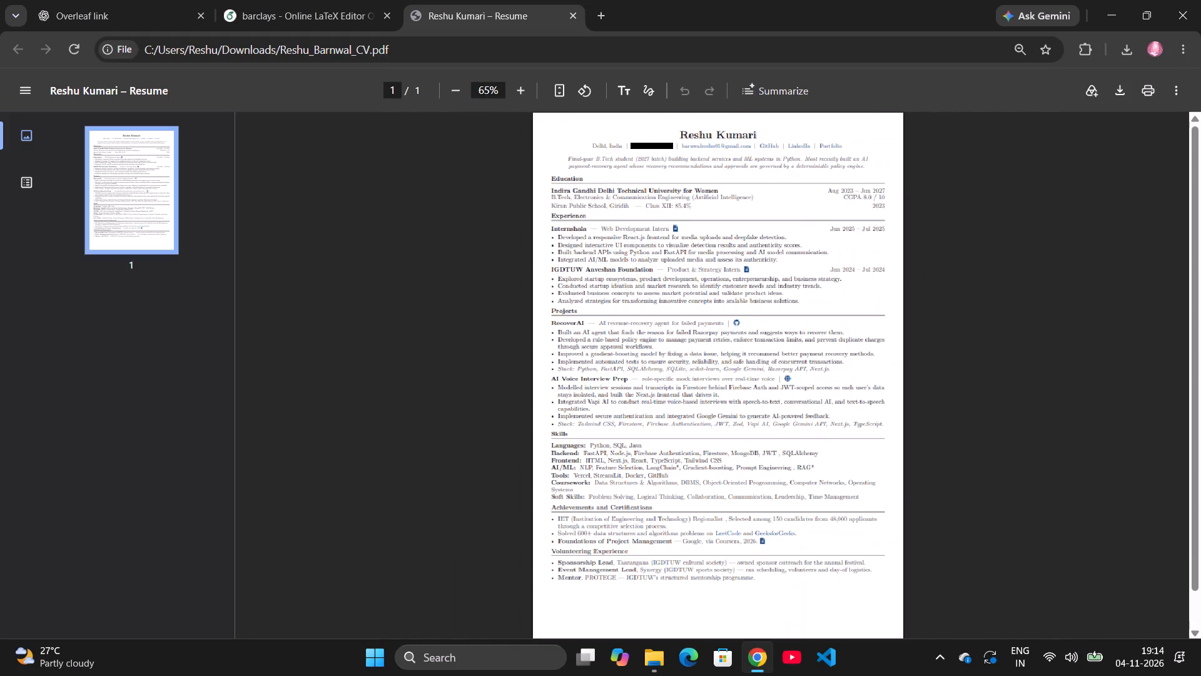
Check the header, experience and projects sections in the remaining open CV PDF, and return to the barclays project in Overleaf.
scroll(873, 502, up, 1)
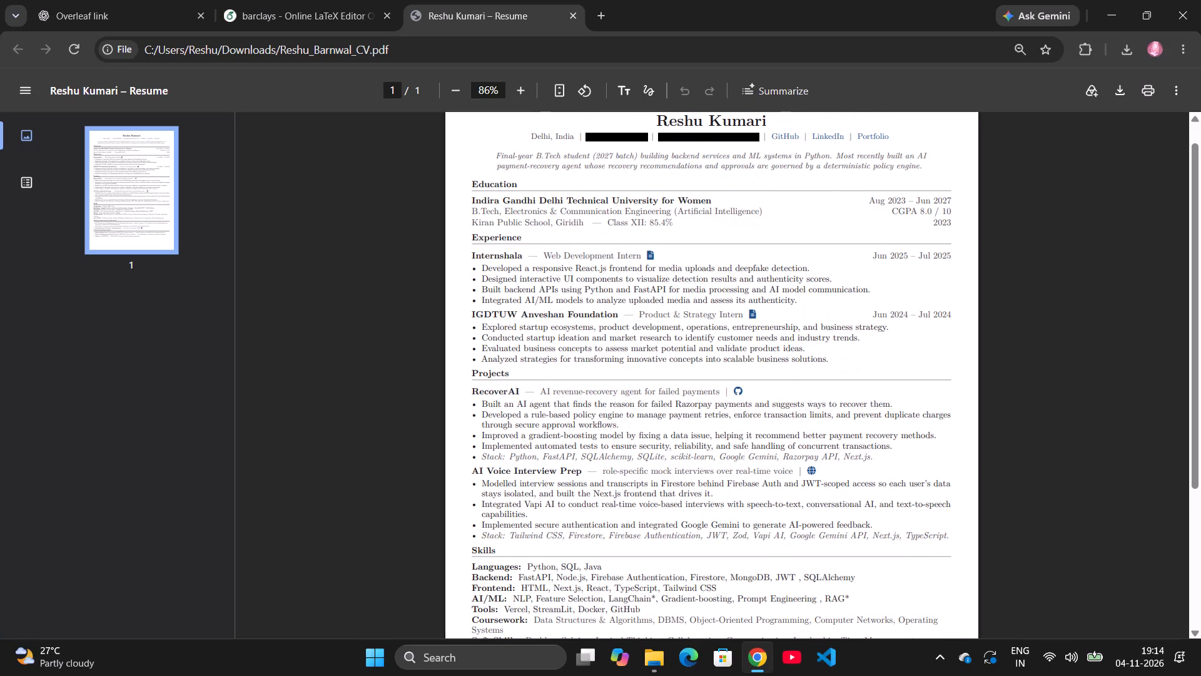
scroll(873, 502, up, 2)
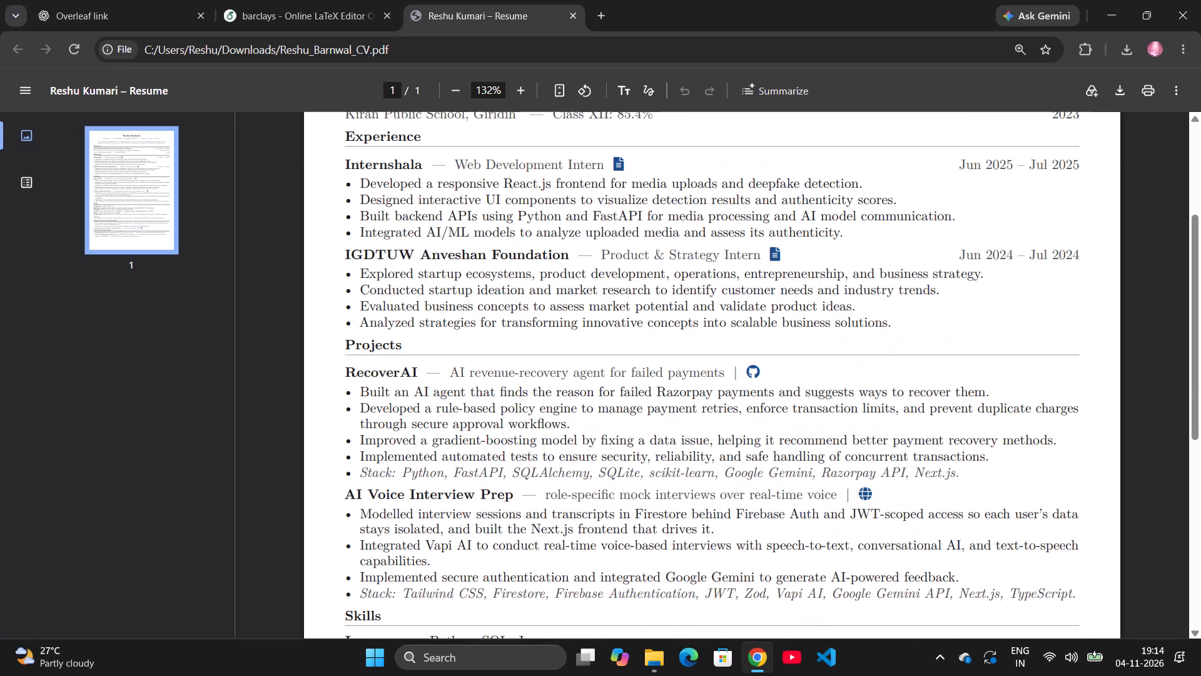
scroll(873, 502, up, 1)
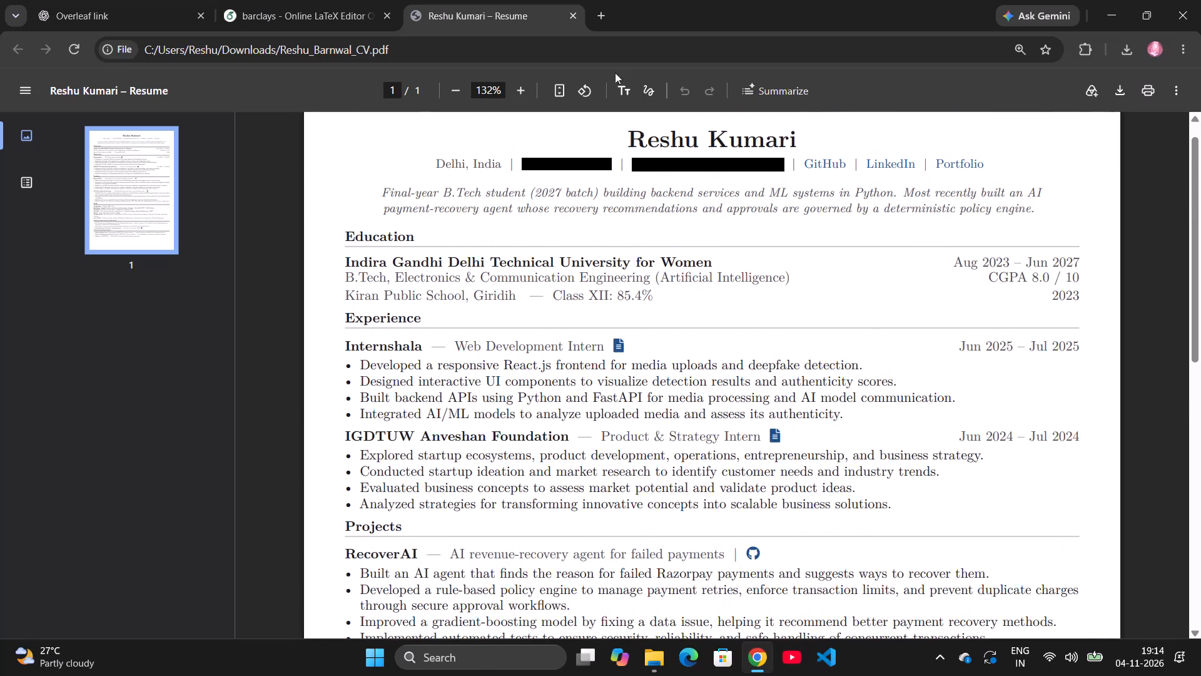
click(323, 0)
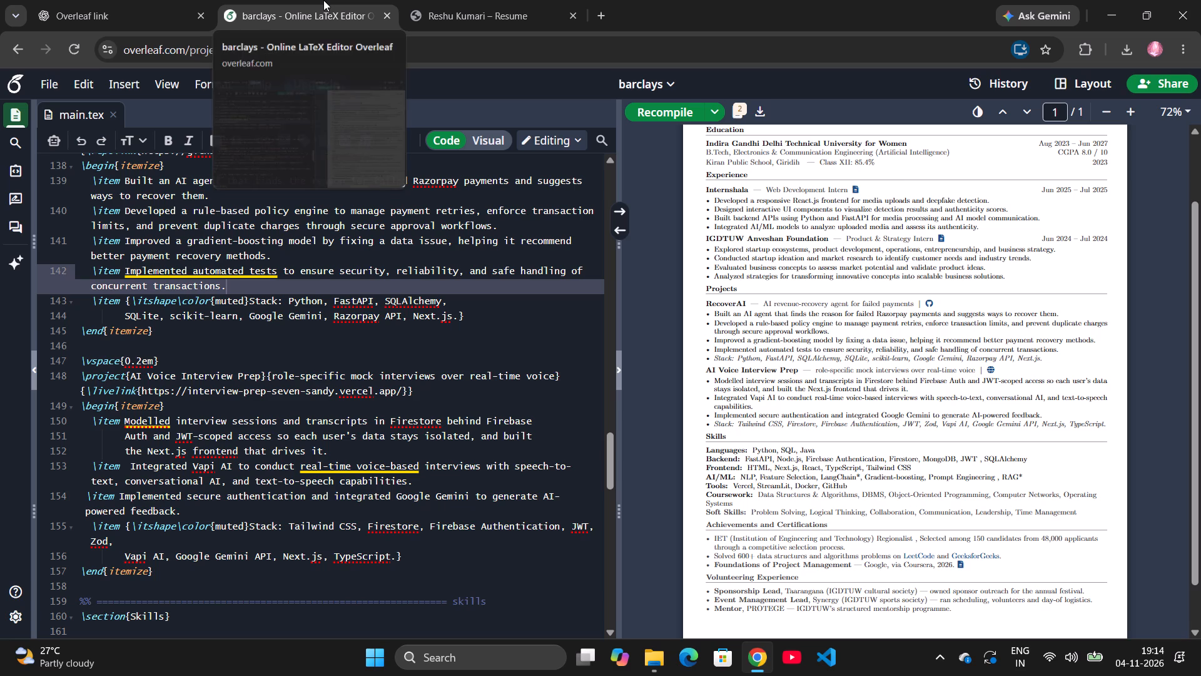
click(445, 0)
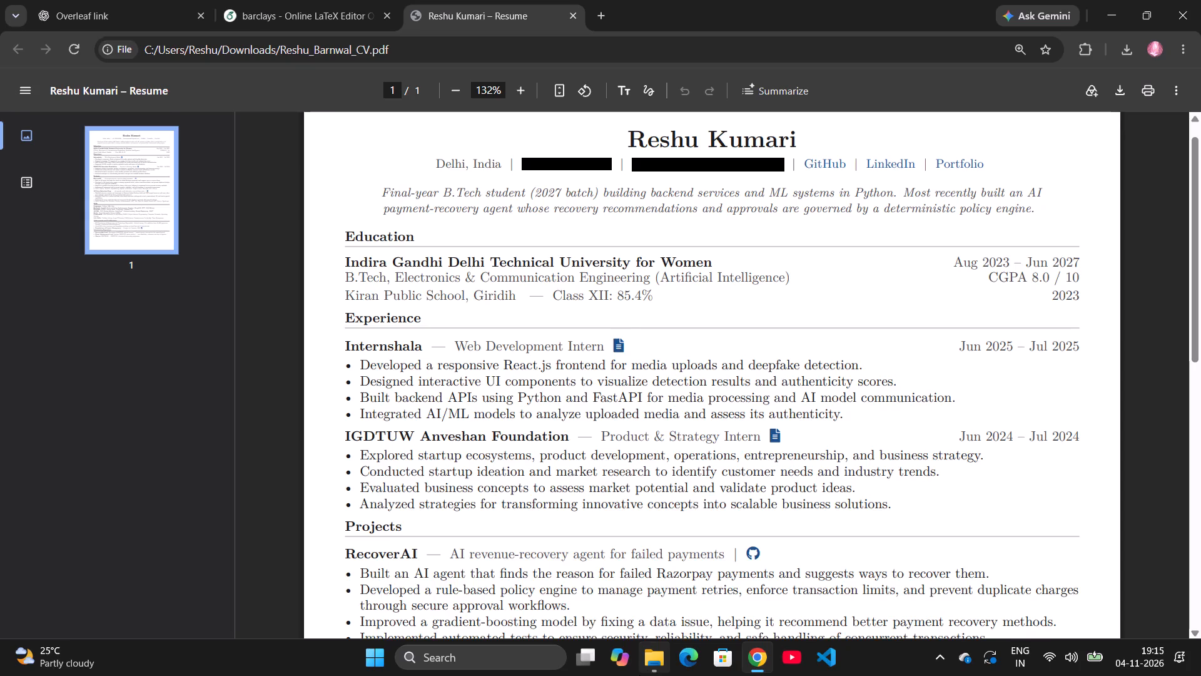